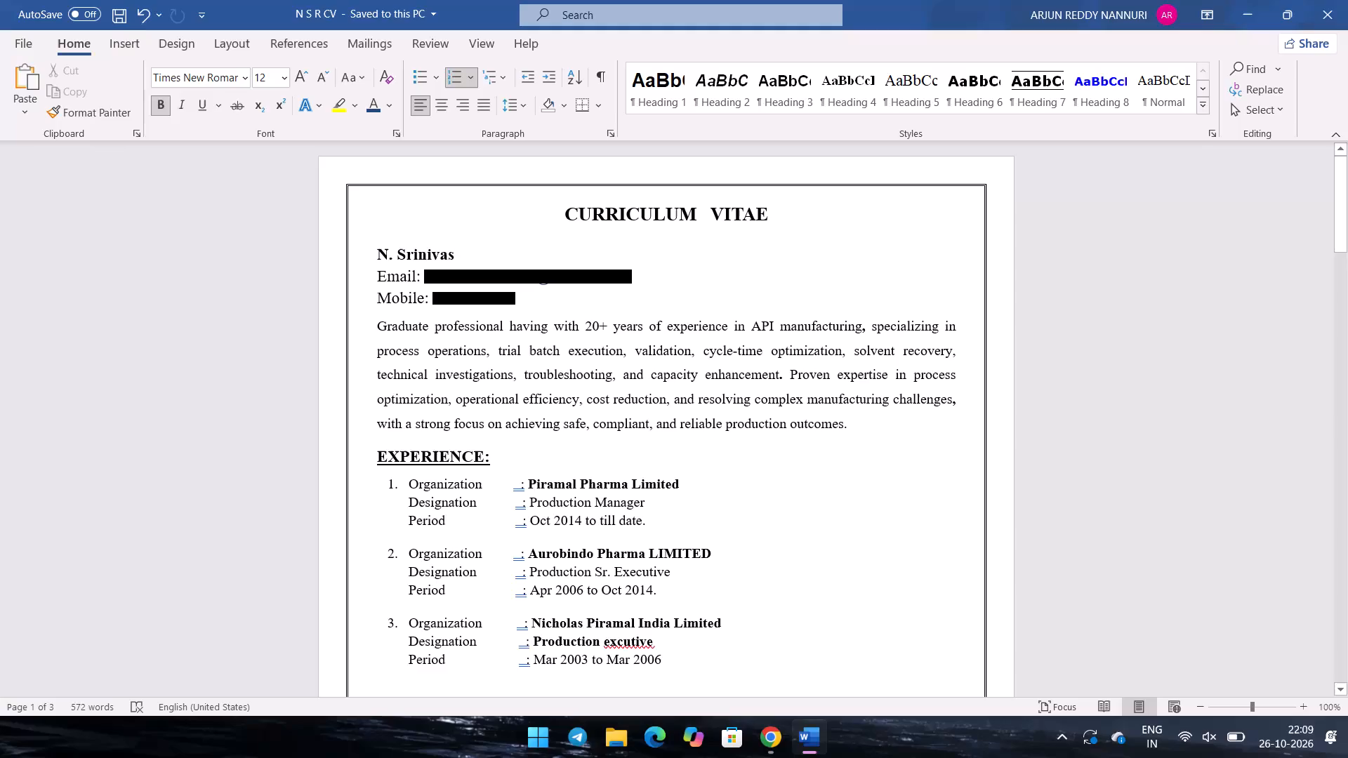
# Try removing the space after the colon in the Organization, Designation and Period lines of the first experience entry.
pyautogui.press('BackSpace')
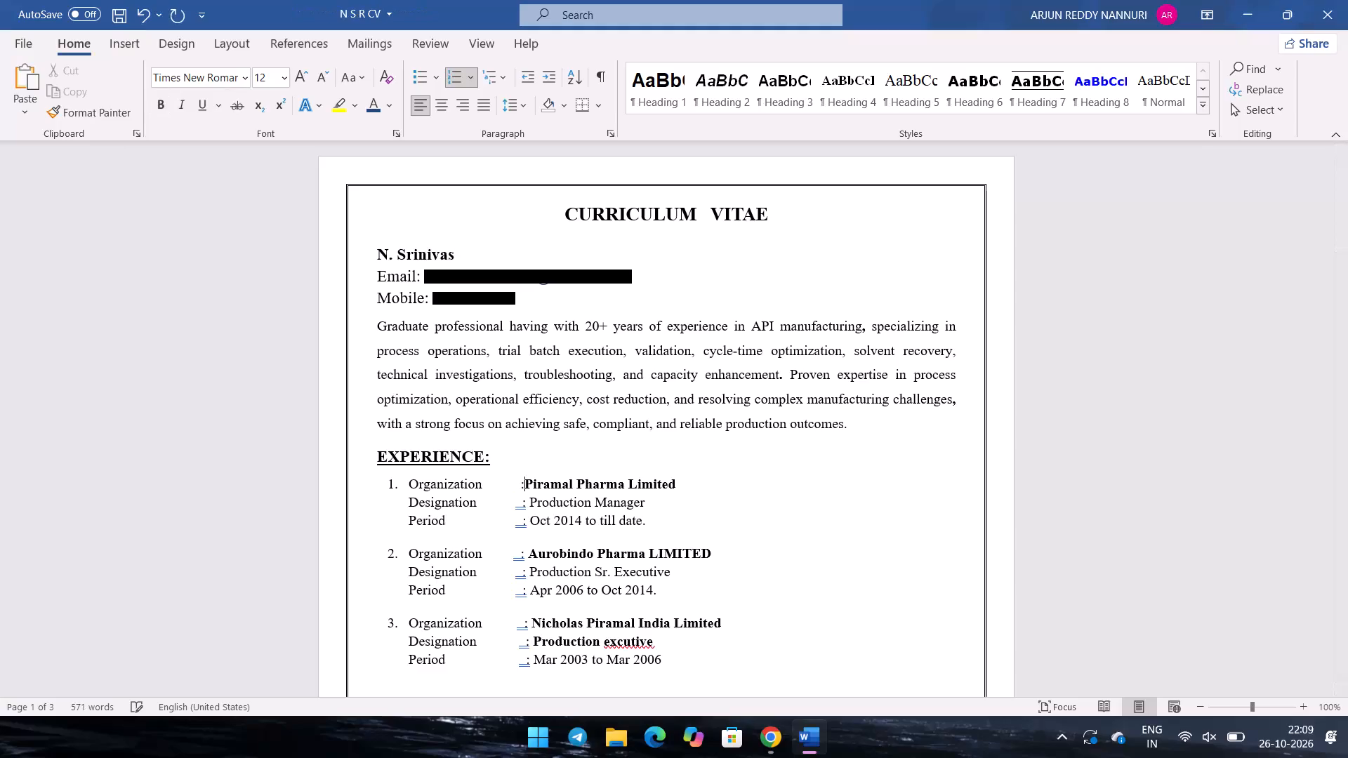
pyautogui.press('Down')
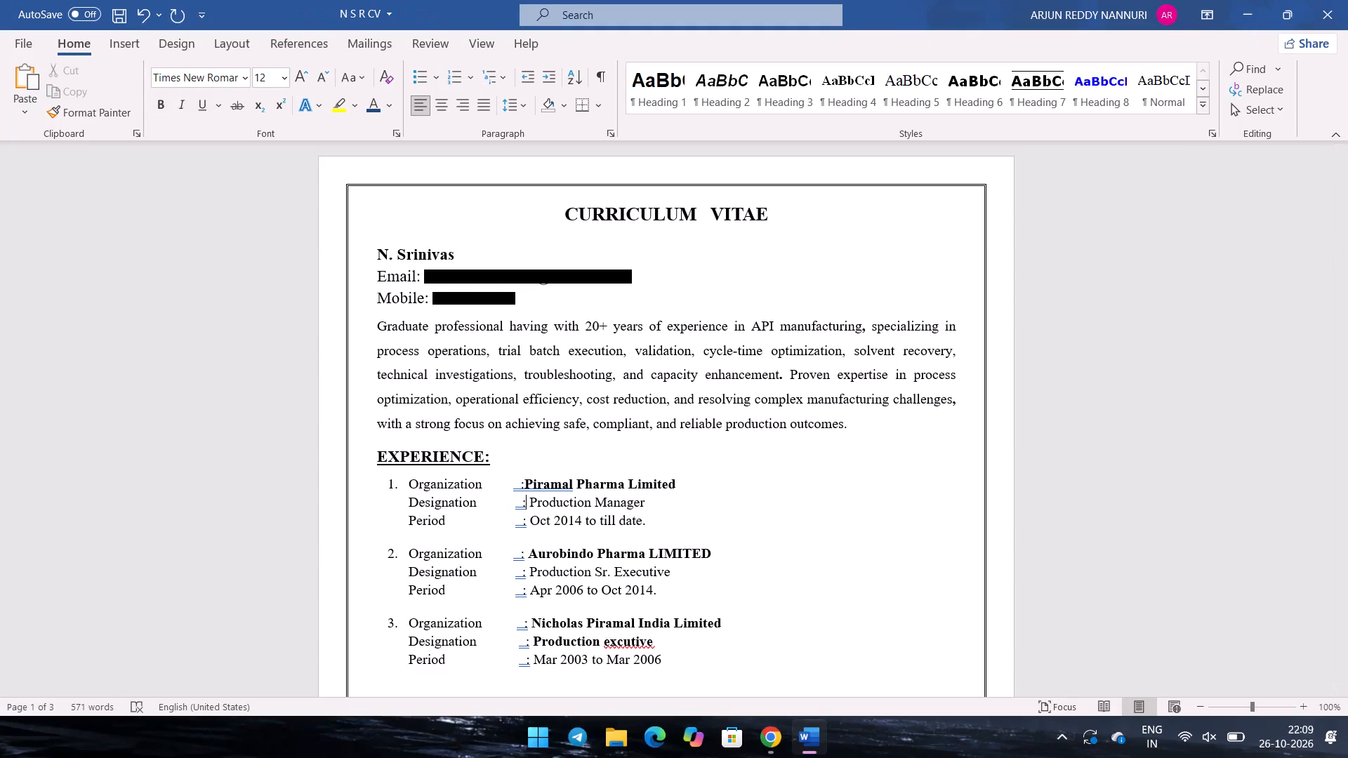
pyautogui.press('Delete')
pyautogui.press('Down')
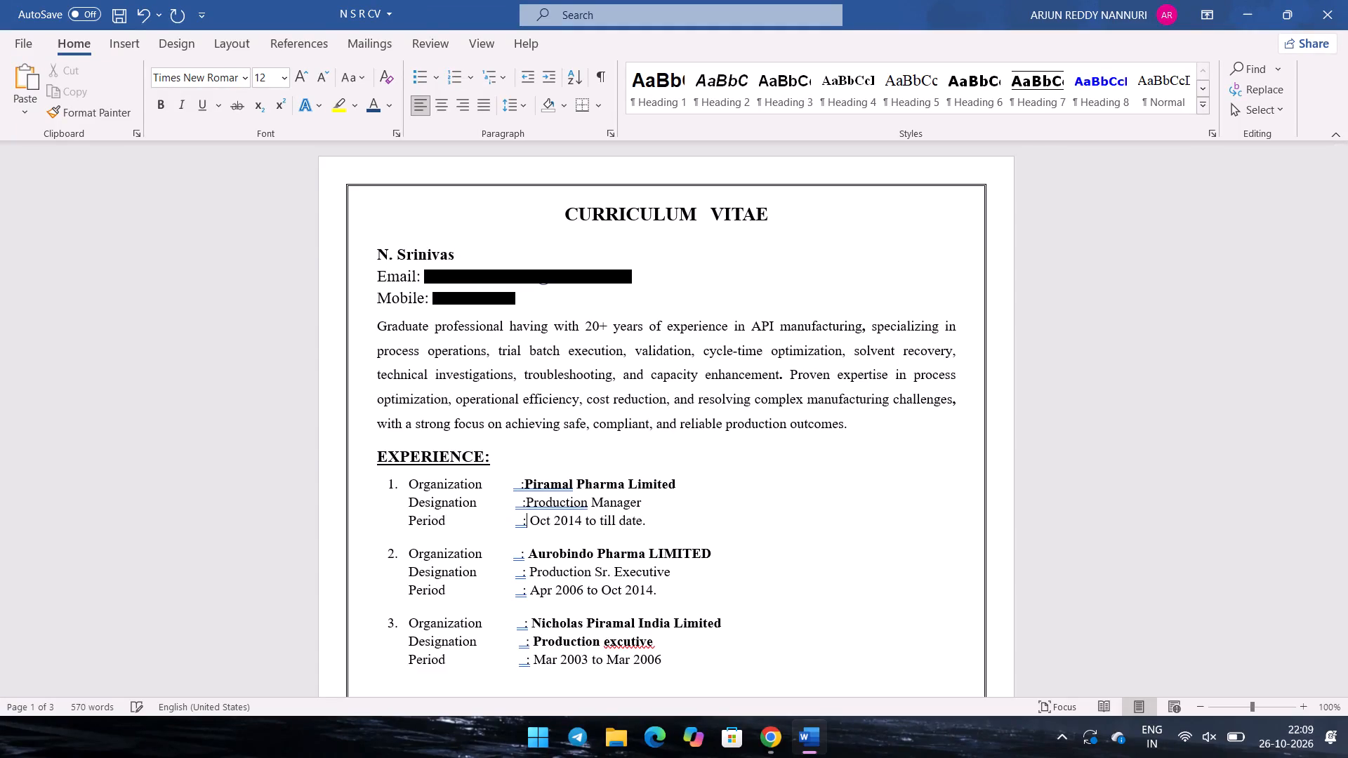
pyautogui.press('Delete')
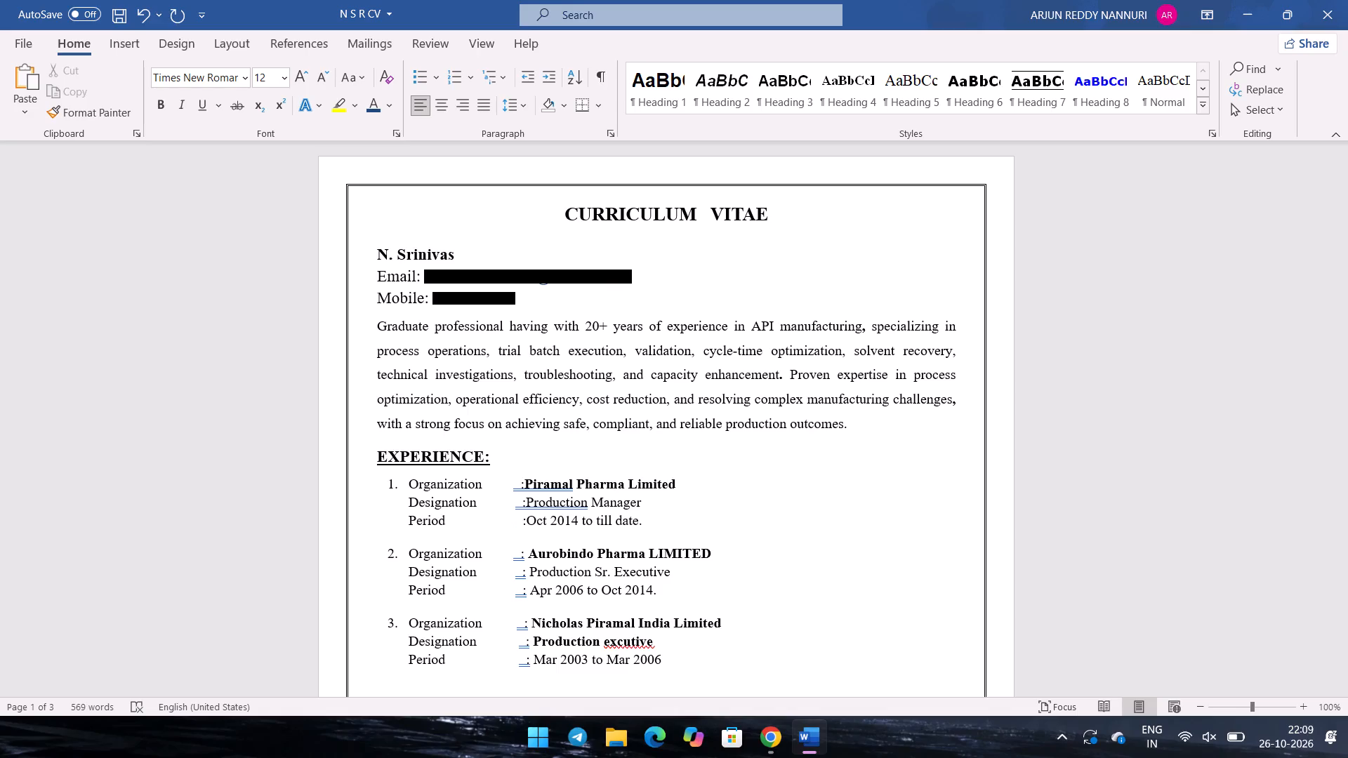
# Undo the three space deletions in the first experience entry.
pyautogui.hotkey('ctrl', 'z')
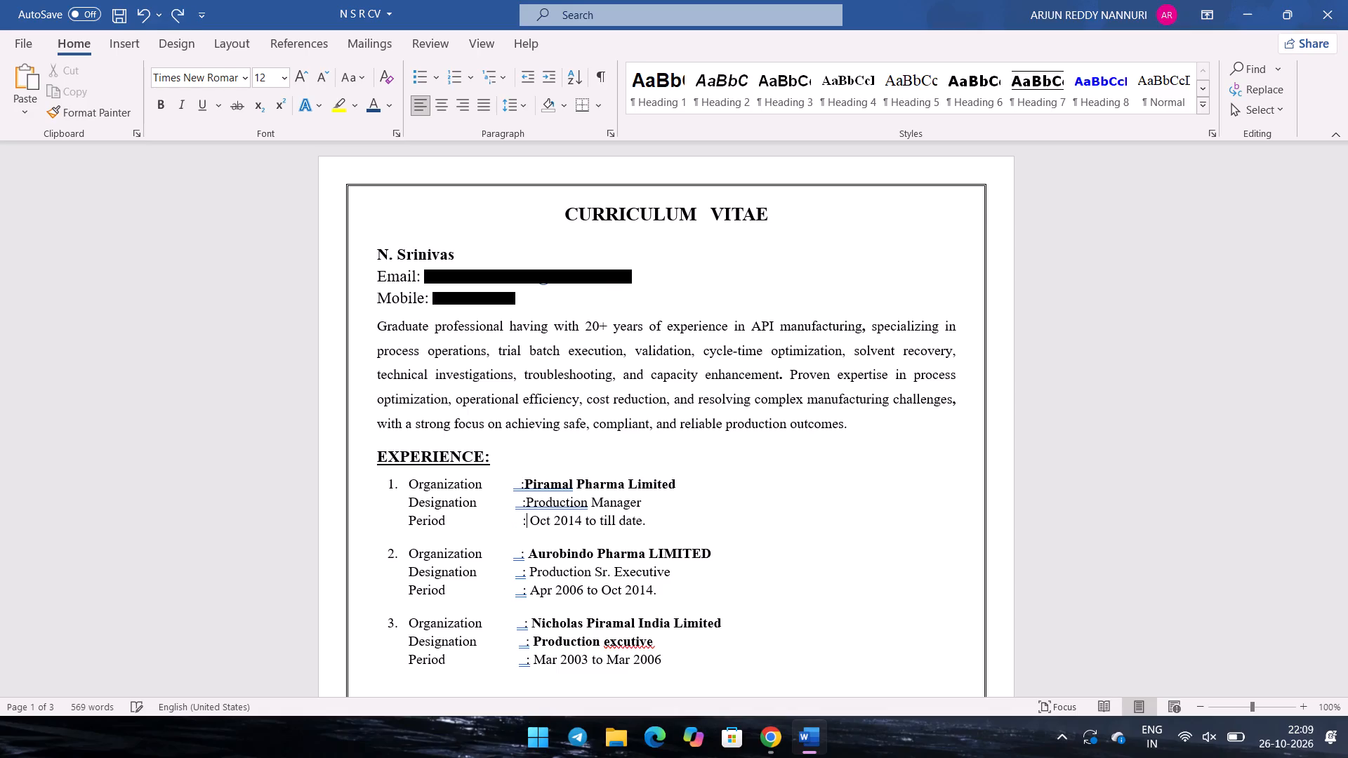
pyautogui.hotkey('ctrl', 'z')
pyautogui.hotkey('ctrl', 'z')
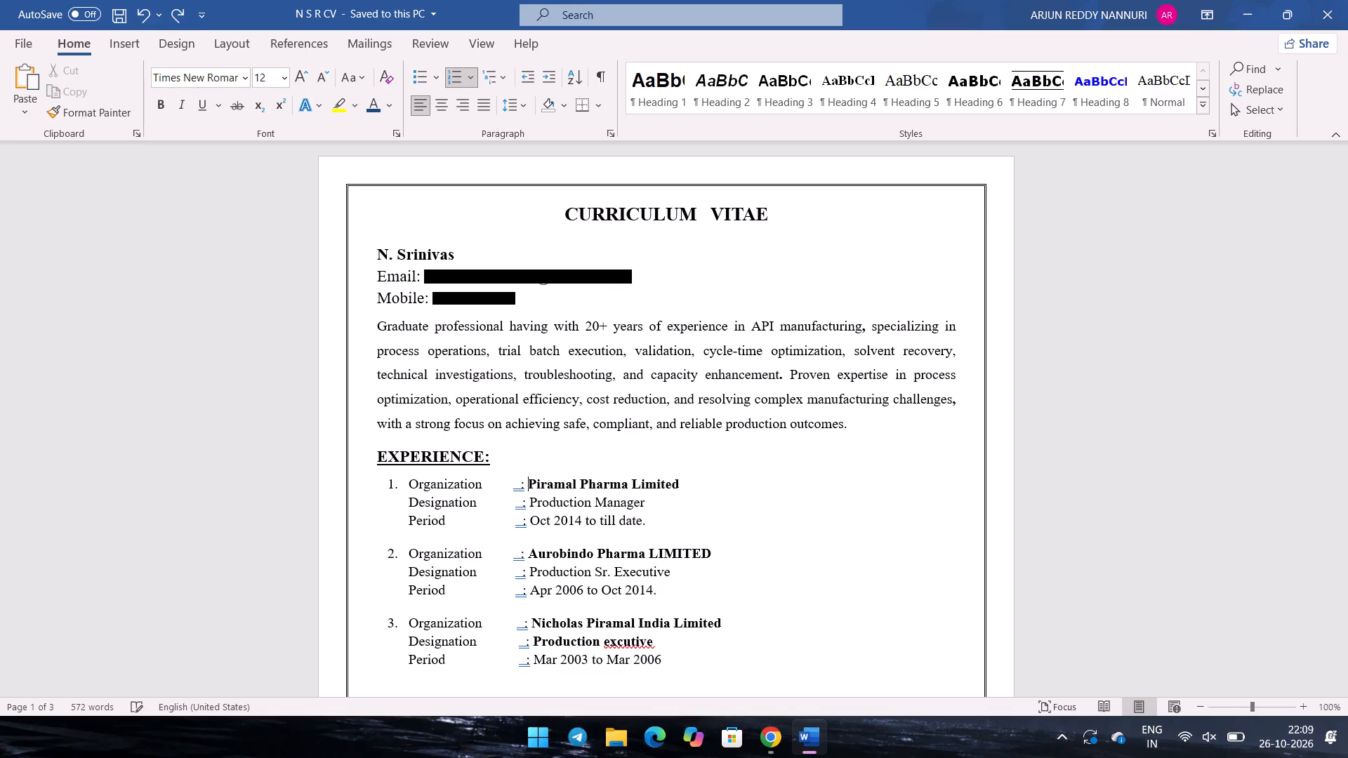
# Correct the misspelled designation in the third experience entry to "Production executive".
pyautogui.click(680, 533)
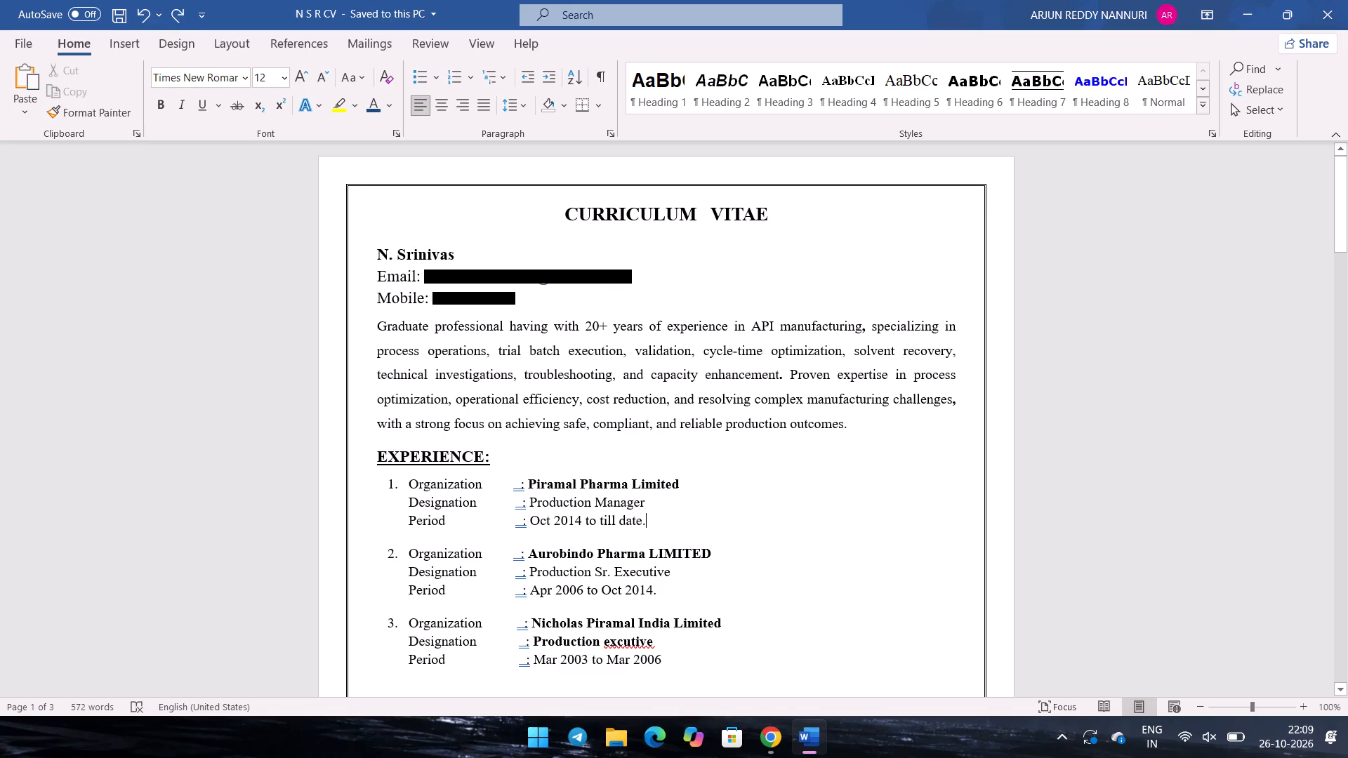
pyautogui.click(617, 641)
pyautogui.press('e')
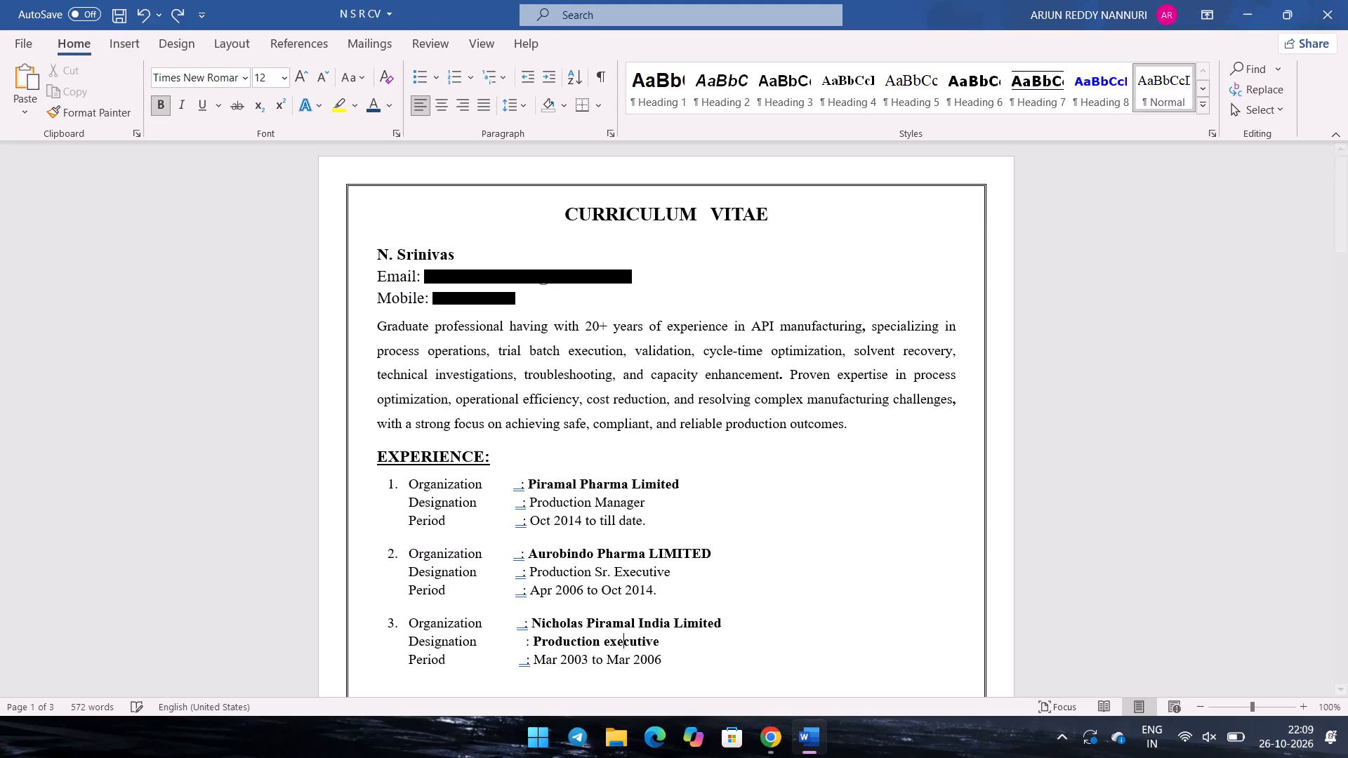
pyautogui.click(724, 571)
# Review the rest of the CV, from the job responsibilities through to the declaration, and return to the beginning.
pyautogui.scroll(-2, 724, 571)
pyautogui.scroll(-1, 744, 512)
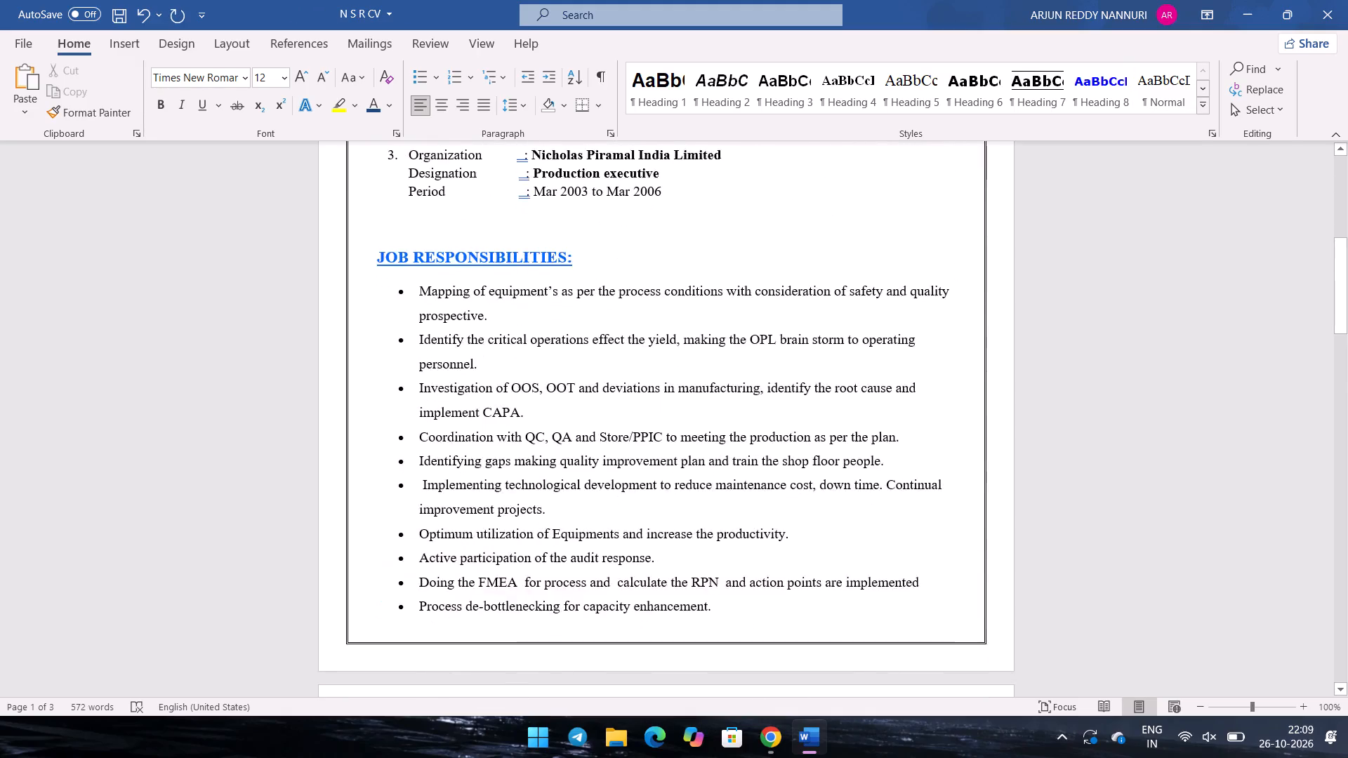
pyautogui.scroll(-6, 744, 512)
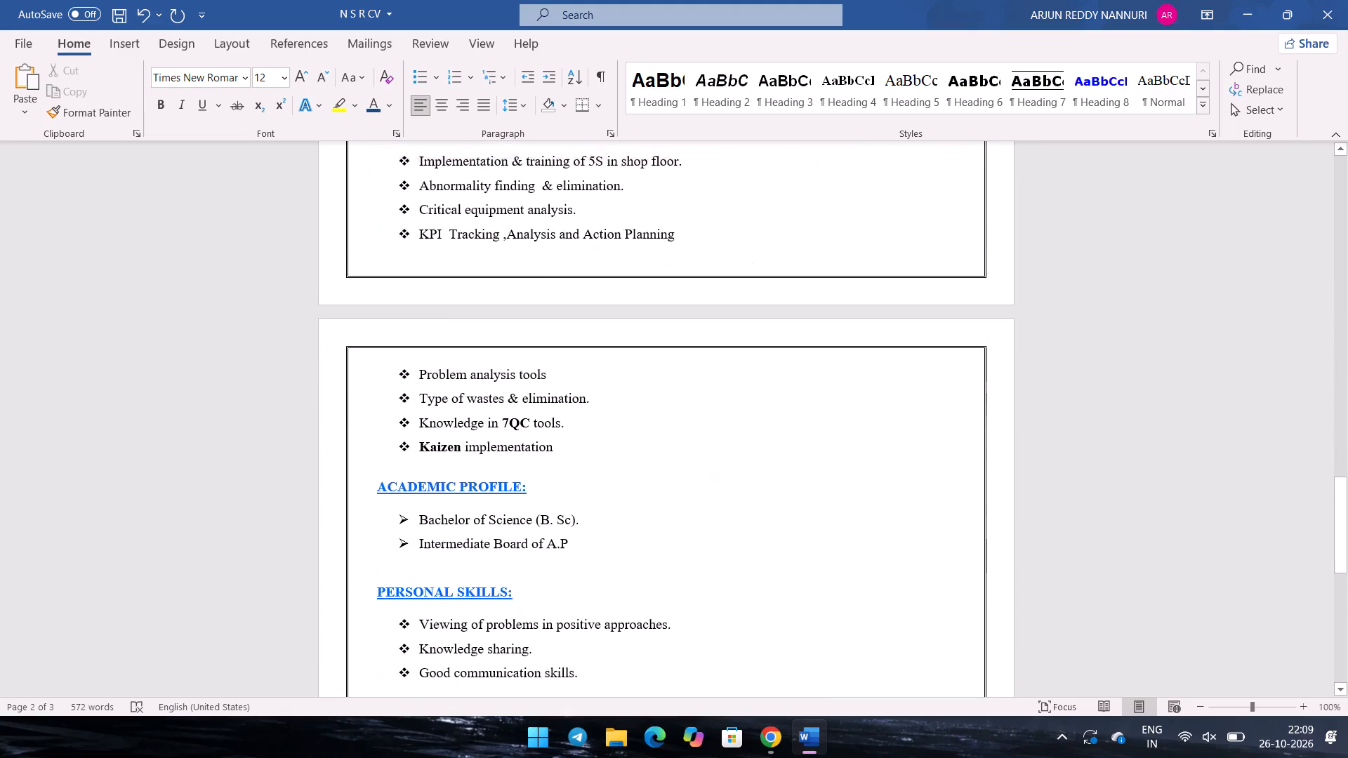
pyautogui.scroll(-4, 744, 512)
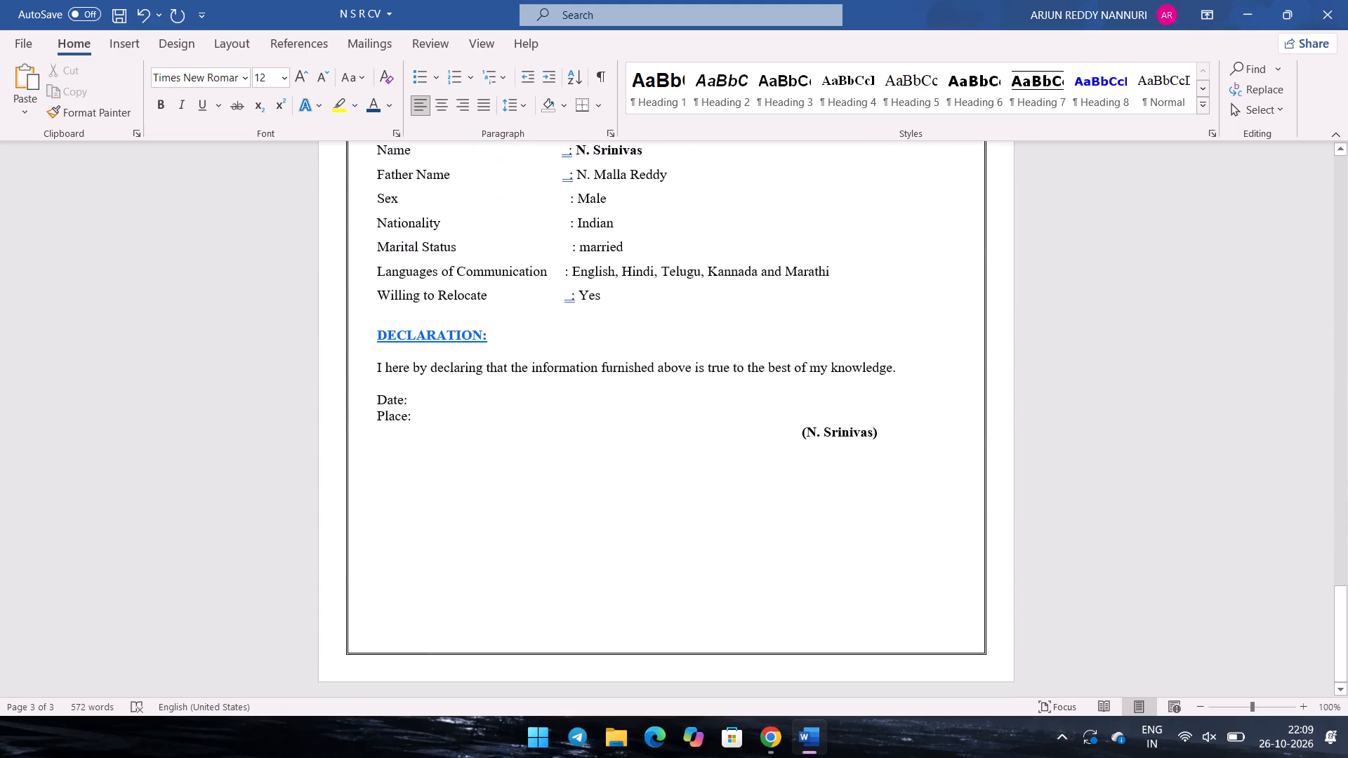
pyautogui.scroll(15, 744, 512)
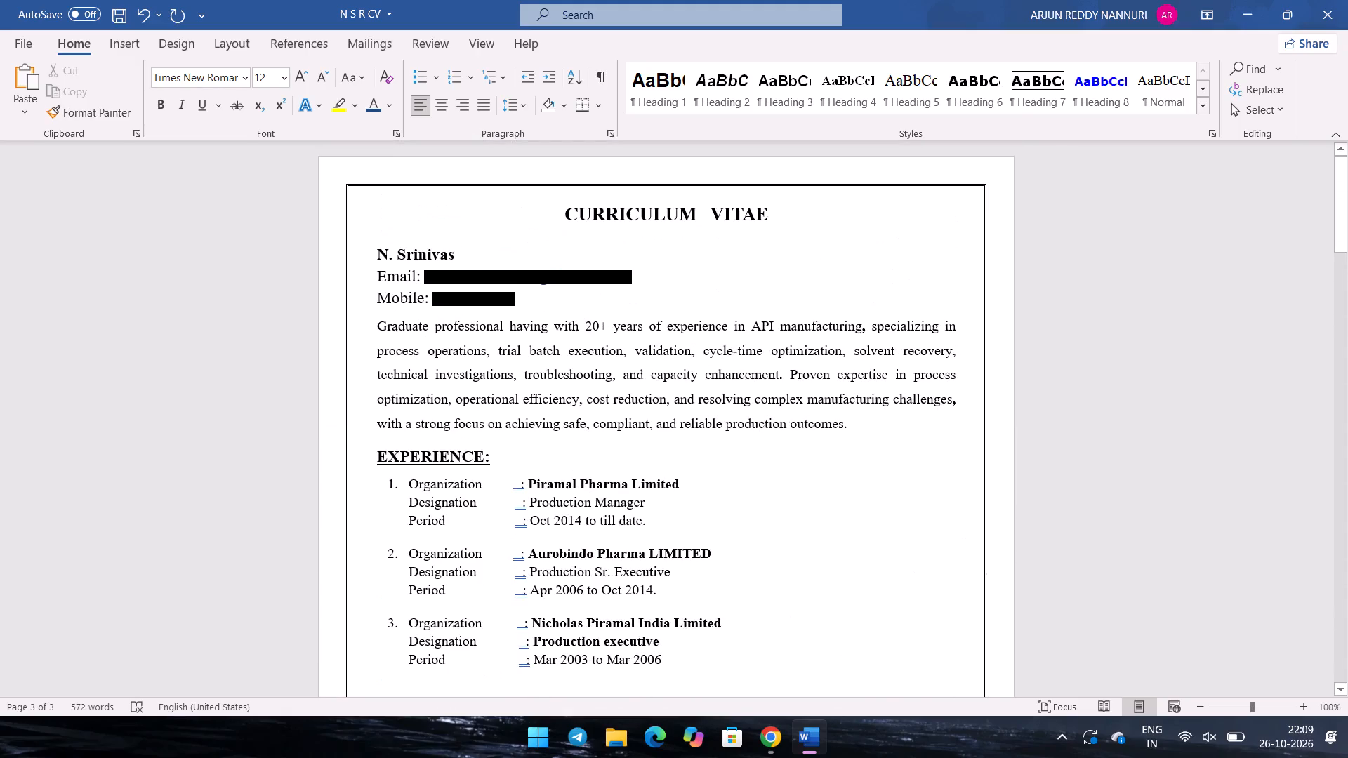
# Save the CV document.
pyautogui.click(117, 14)
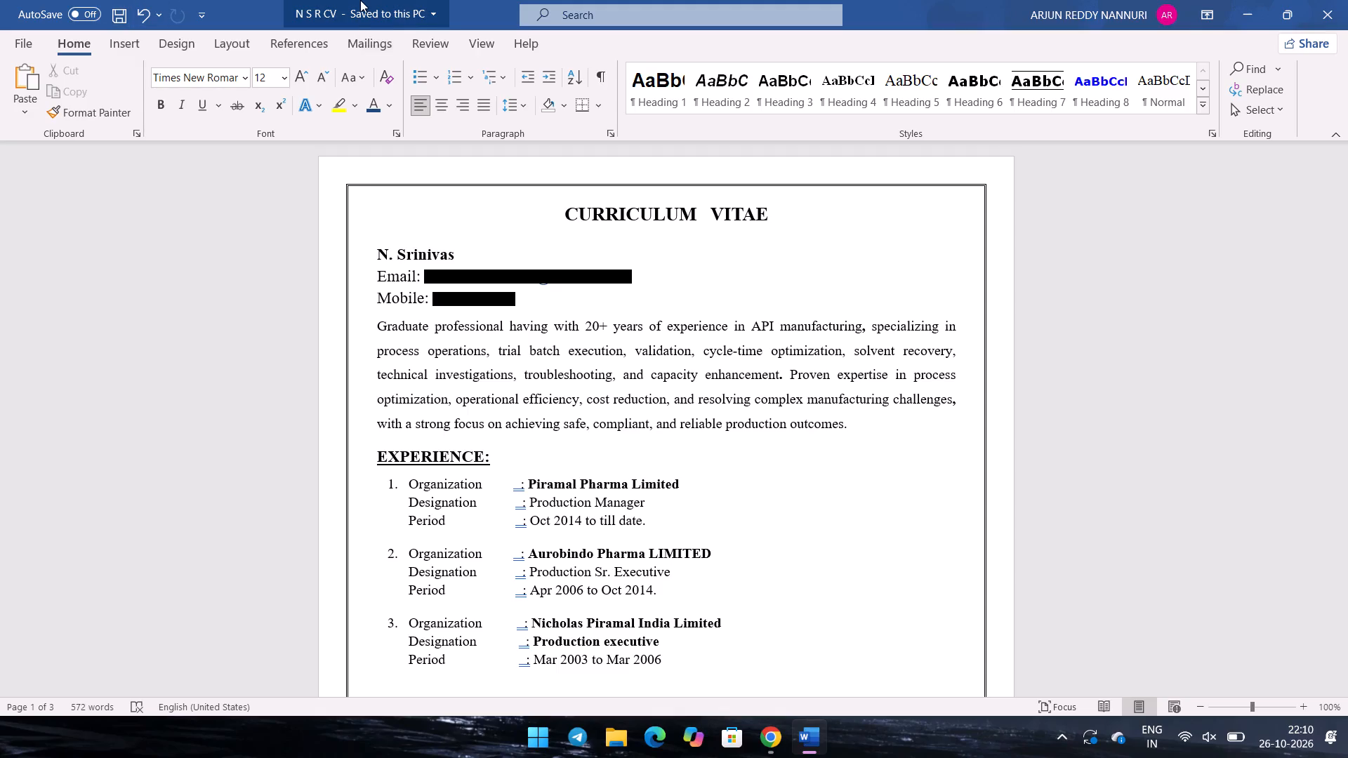
# Copy the entire contents of the CV.
pyautogui.click(802, 477)
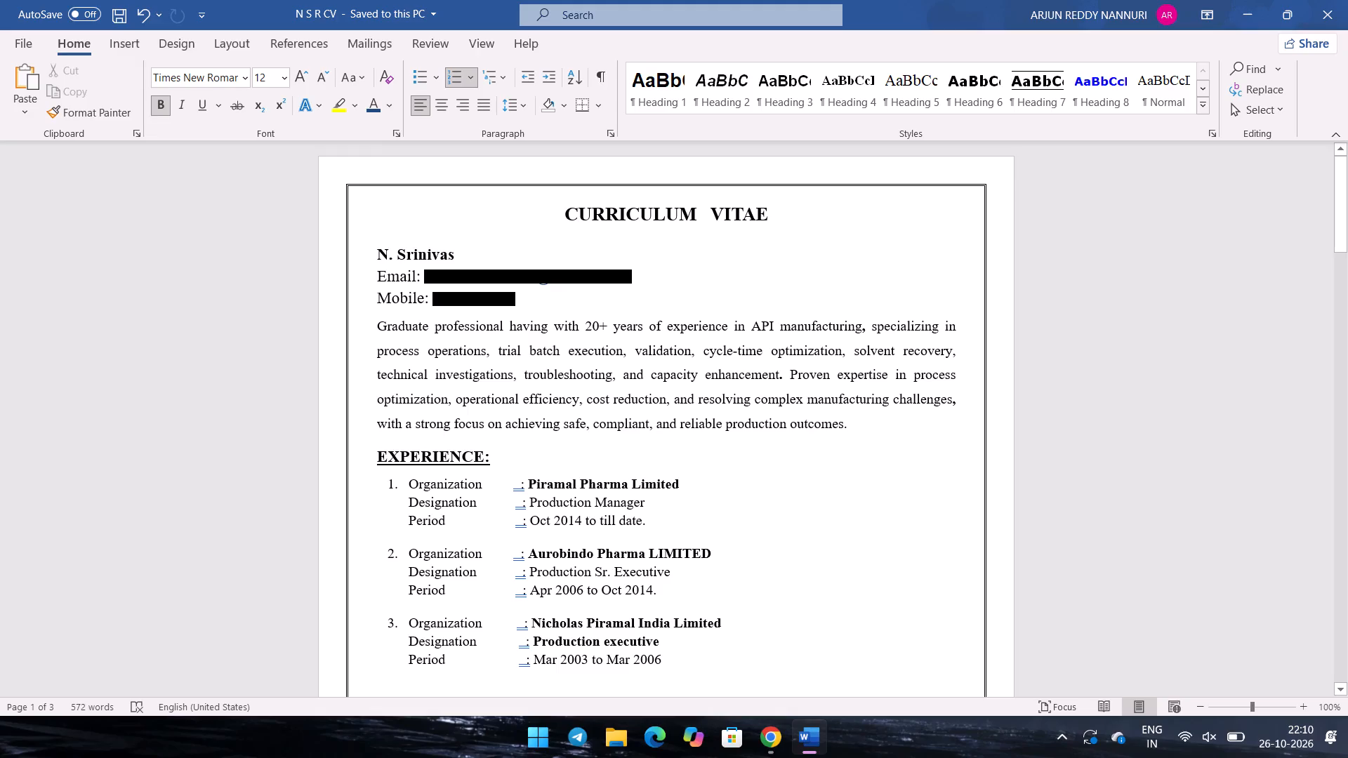
pyautogui.hotkey('ctrl', 'a')
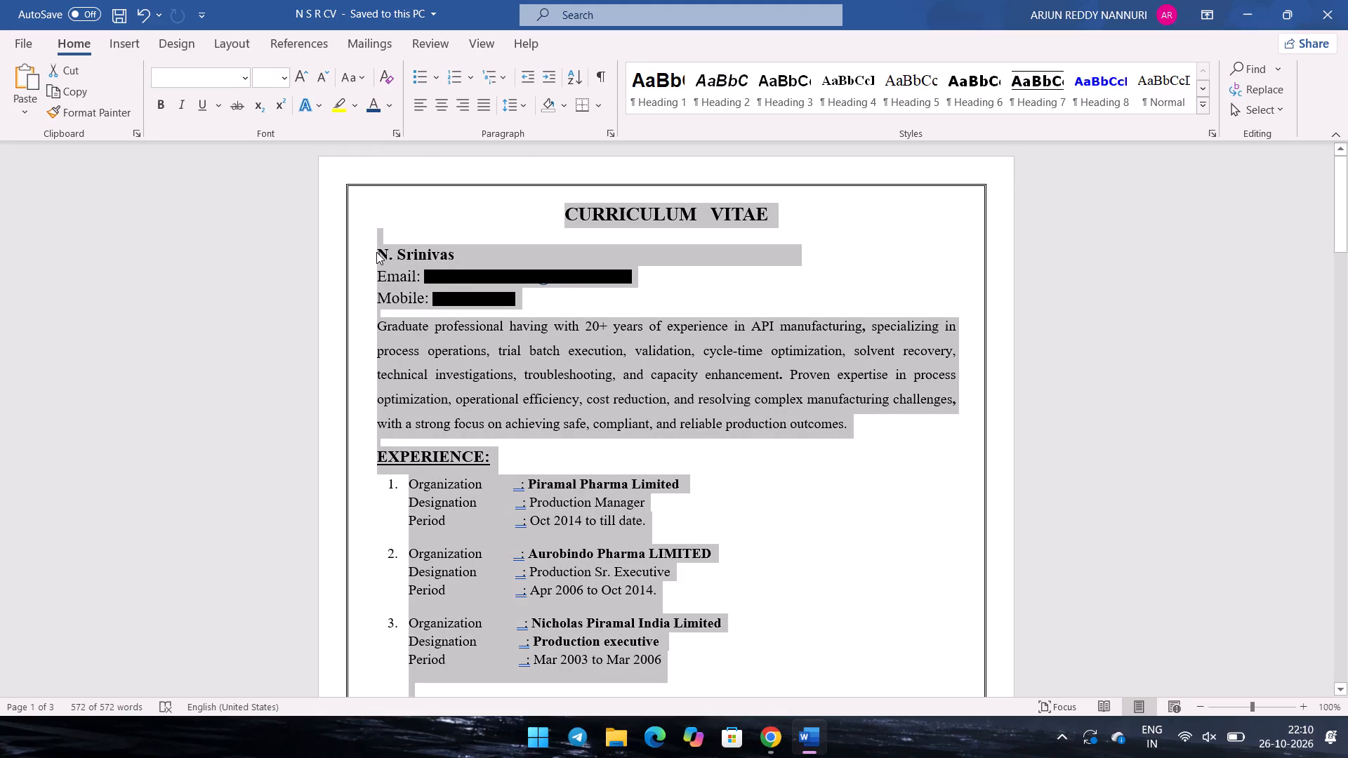
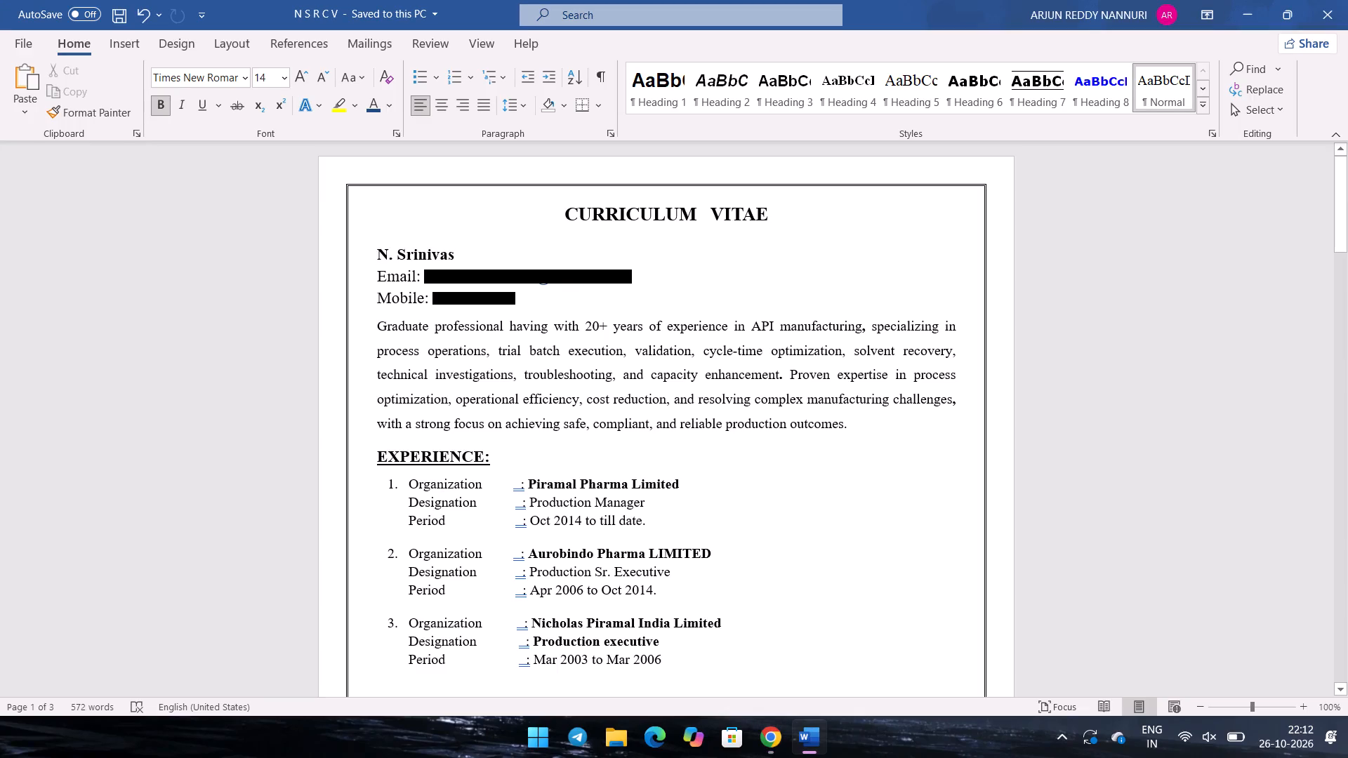
pyautogui.hotkey('shift', 'Down')
pyautogui.hotkey('shift', 'Down')
pyautogui.hotkey('shift', 'Down')
pyautogui.hotkey('shift', 'Down')
pyautogui.hotkey('shift', 'Down')
pyautogui.hotkey('shift', 'Down')
pyautogui.hotkey('shift', 'Down')
pyautogui.hotkey('shift', 'Down')
pyautogui.hotkey('shift', 'Down')
pyautogui.hotkey('shift', 'Down')
pyautogui.hotkey('shift', 'Down')
pyautogui.hotkey('shift', 'Down')
pyautogui.hotkey('shift', 'Down')
pyautogui.hotkey('shift', 'Down')
pyautogui.hotkey('shift', 'Down')
pyautogui.hotkey('shift', 'Down')
pyautogui.hotkey('shift', 'Down')
pyautogui.hotkey('shift', 'Down')
pyautogui.hotkey('shift', 'Down')
pyautogui.hotkey('shift', 'Down')
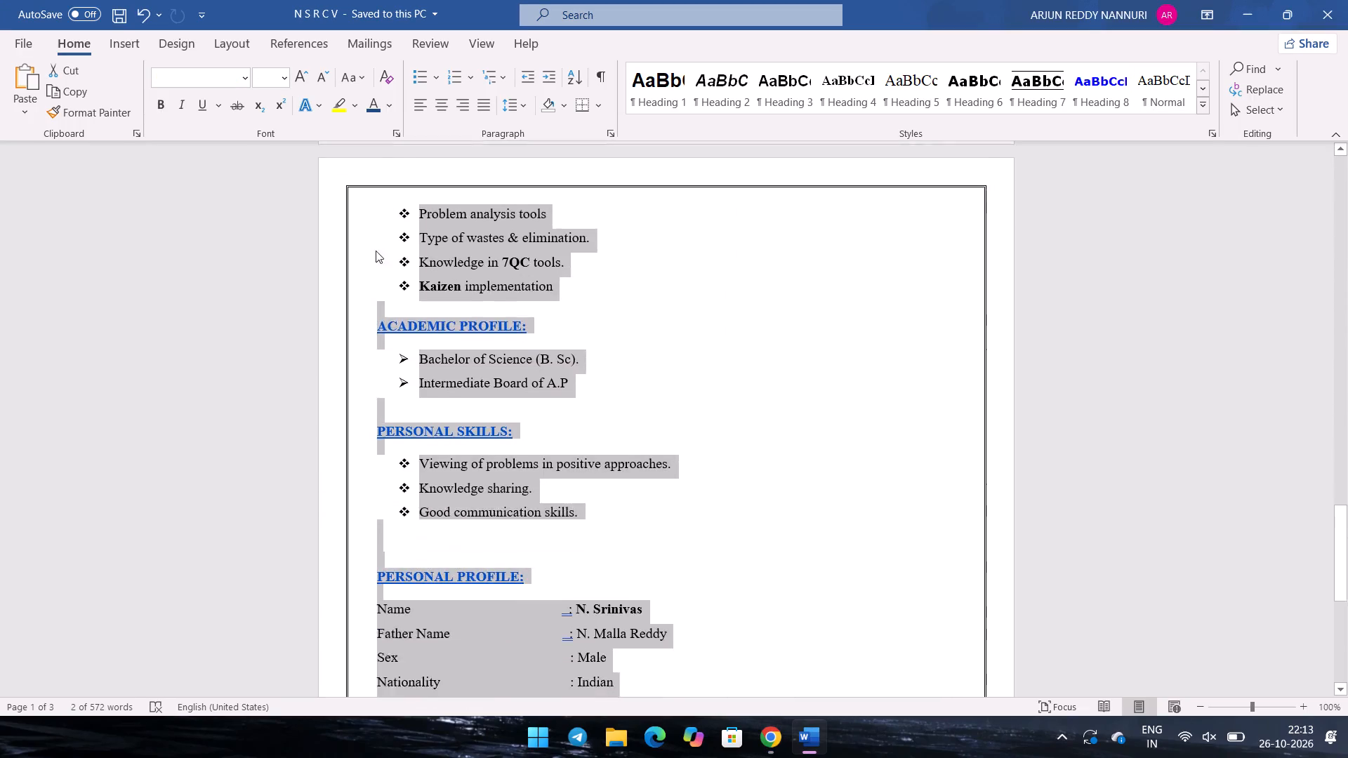
pyautogui.hotkey('ctrl', 'v')
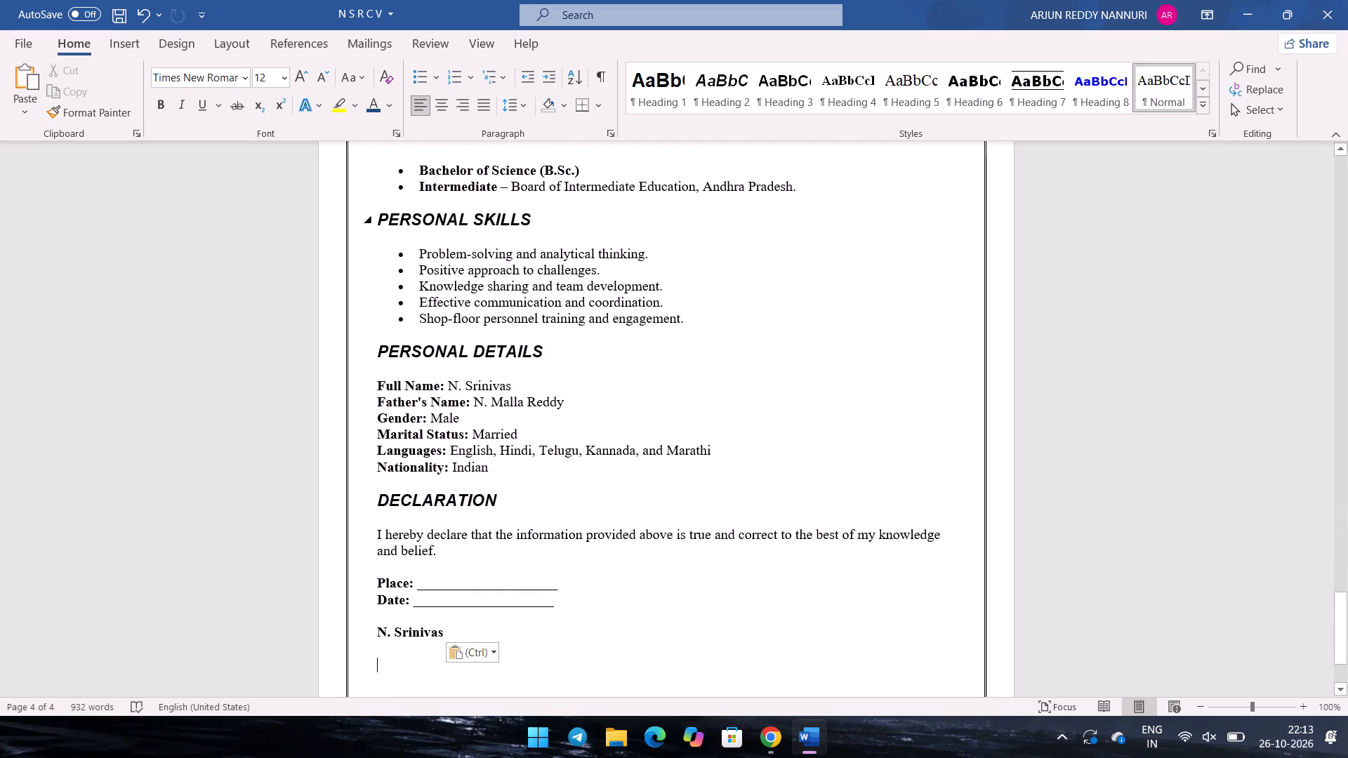
# Look over the pasted CV from the declaration back to the title on the first page.
pyautogui.scroll(11, 729, 258)
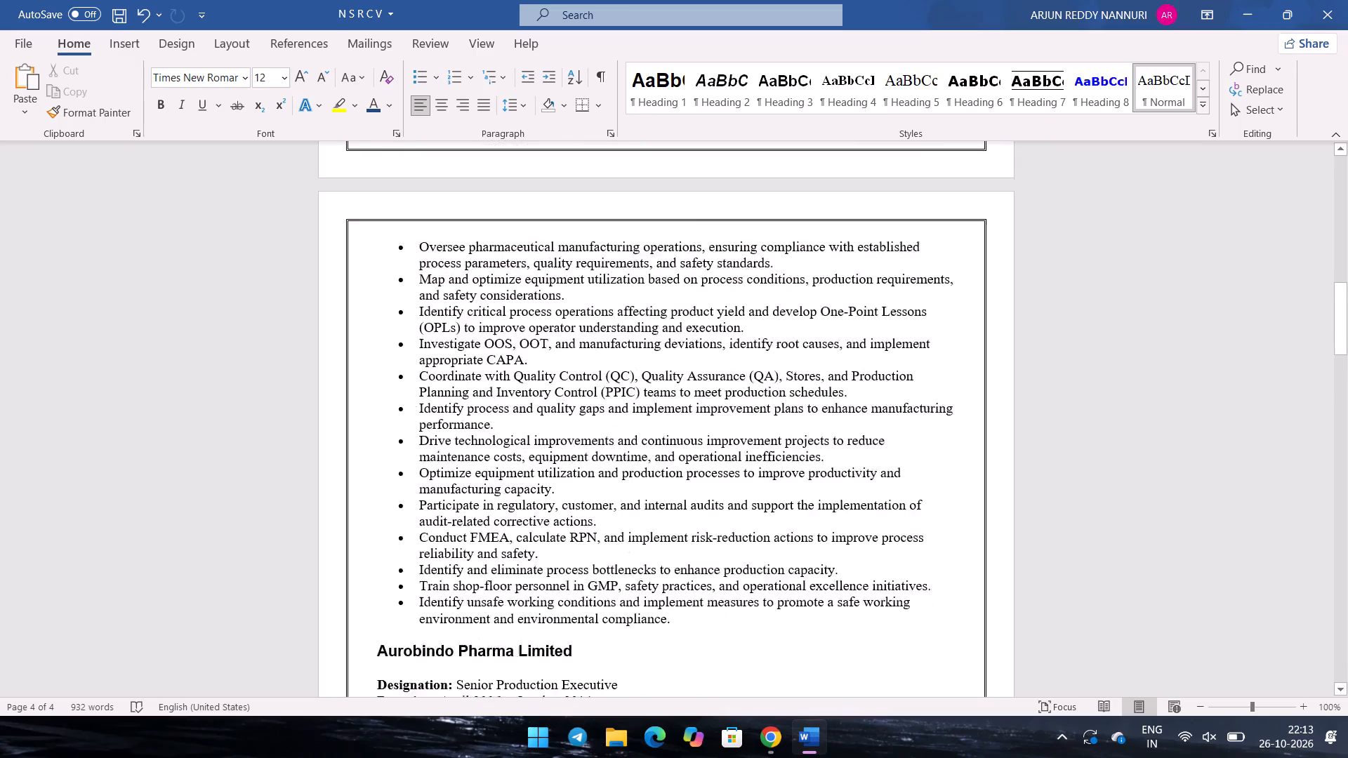
pyautogui.scroll(3, 729, 258)
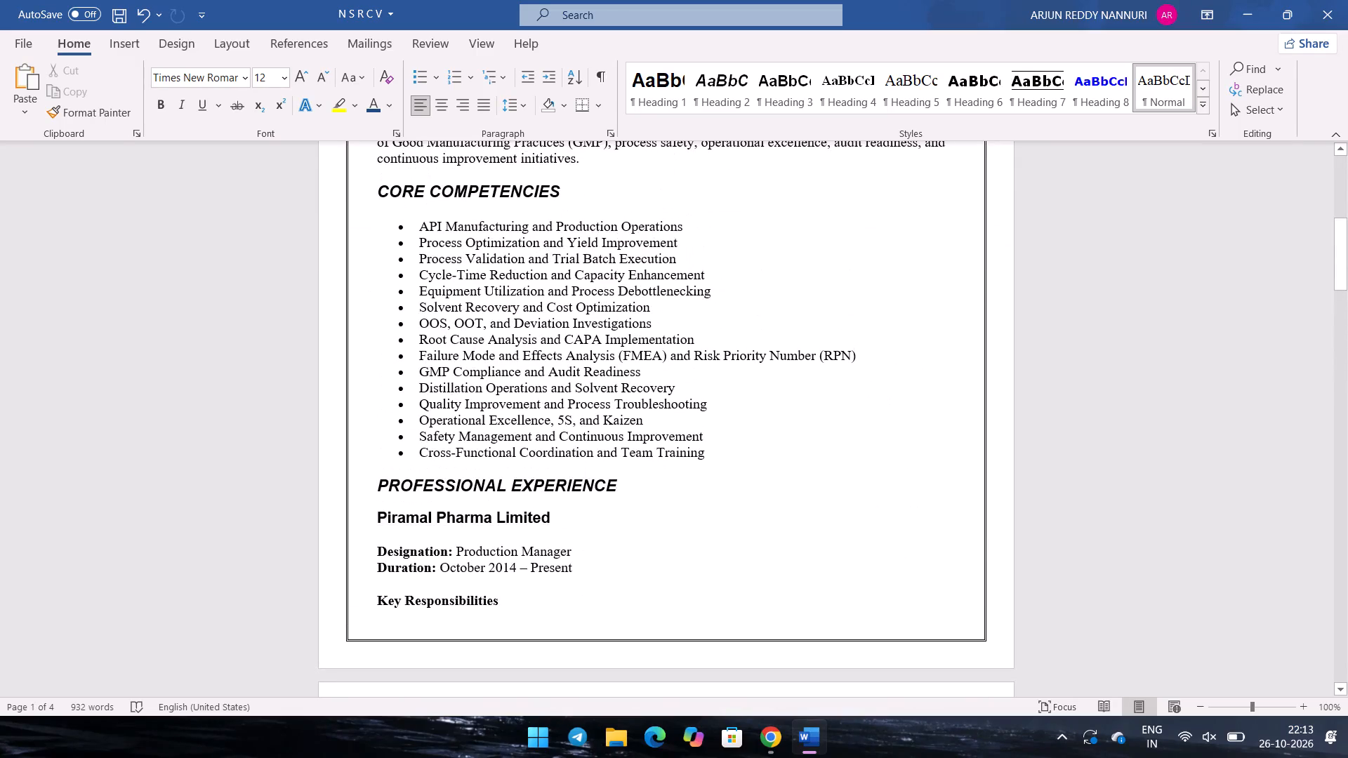
pyautogui.scroll(4, 729, 258)
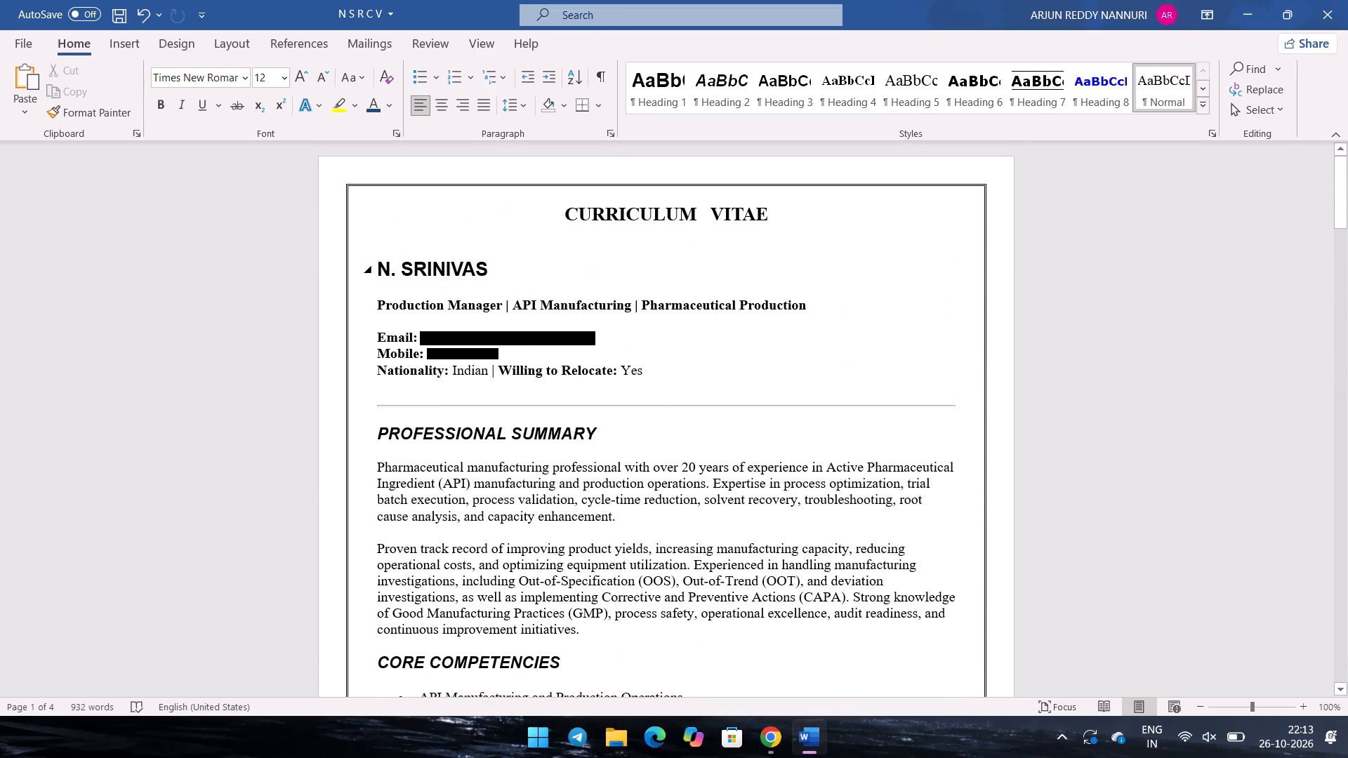
# Read through the pasted CV from the title and professional summary down to the Aurobindo Pharma Limited experience entry.
pyautogui.scroll(1, 729, 258)
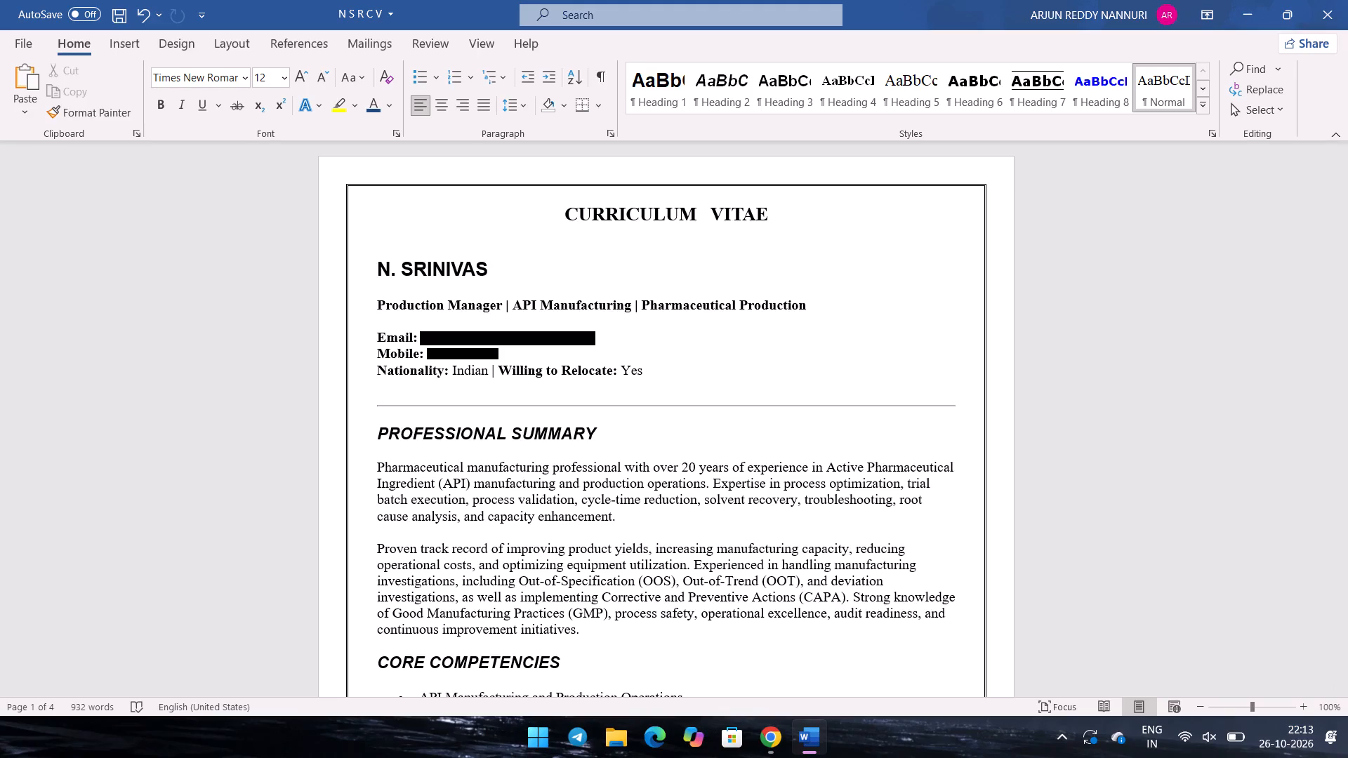
pyautogui.scroll(-1, 739, 287)
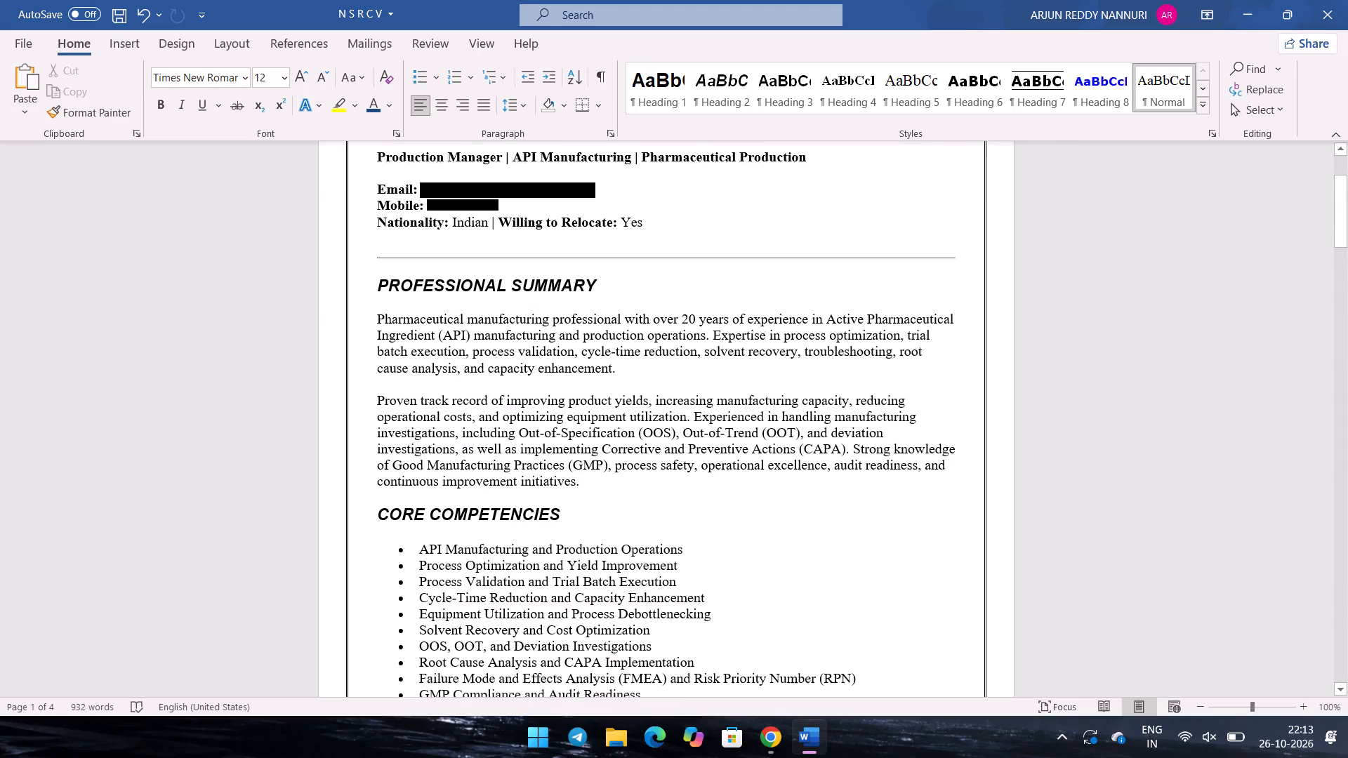
pyautogui.scroll(-1, 739, 282)
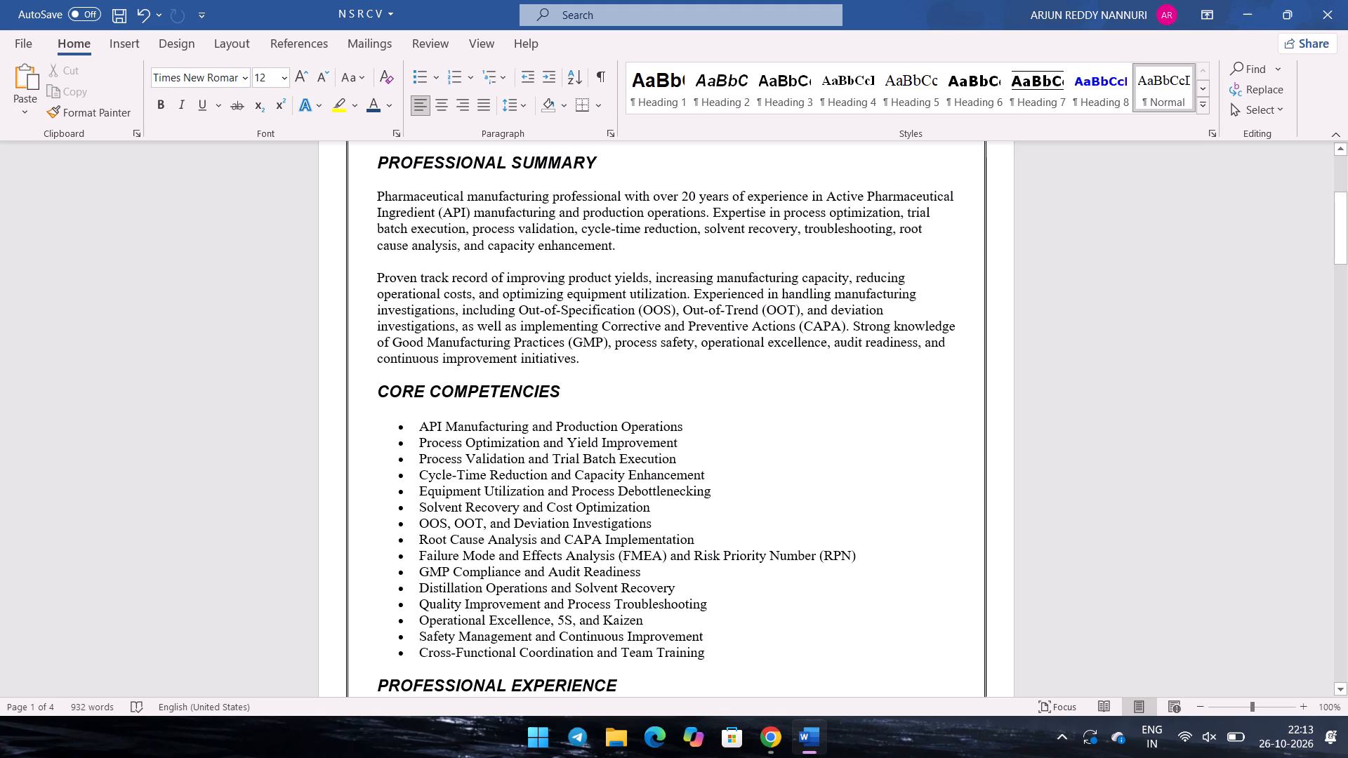
pyautogui.scroll(-1, 786, 270)
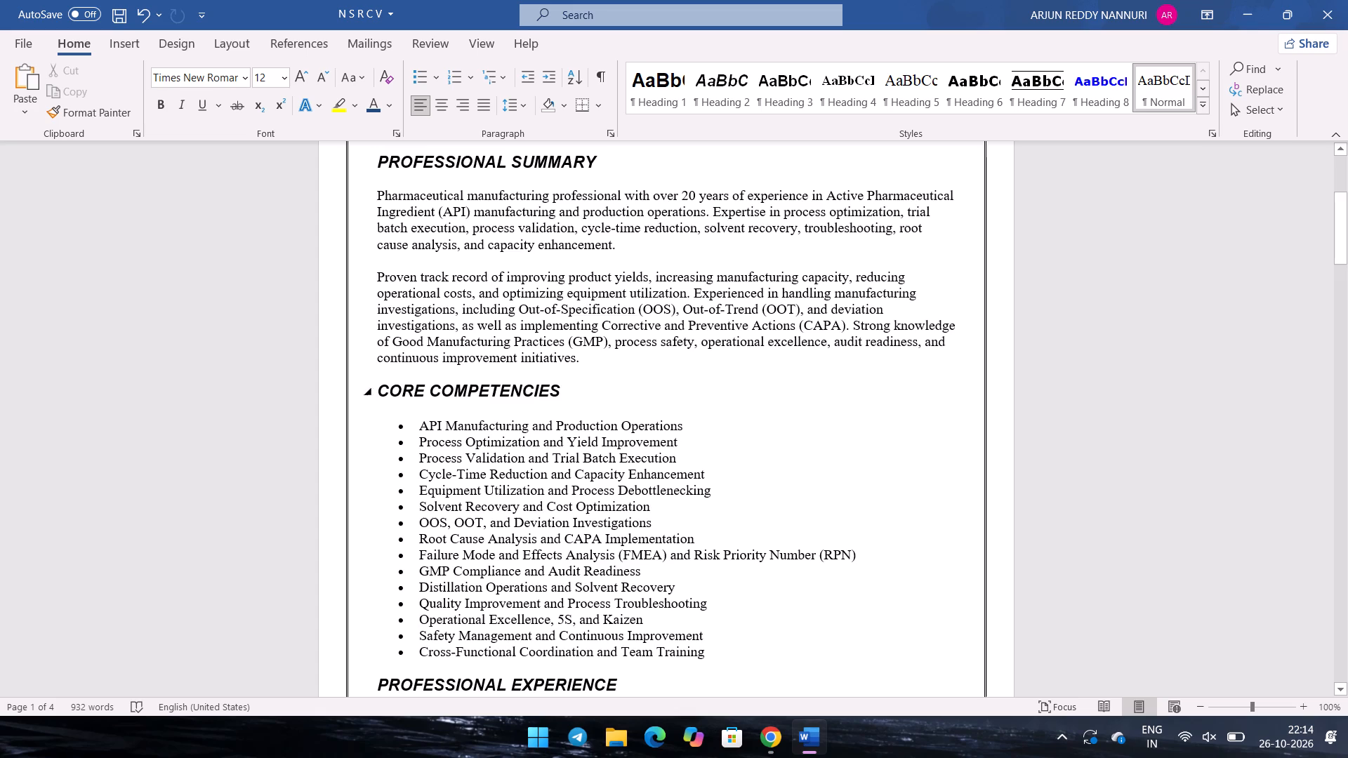
pyautogui.scroll(-1, 786, 266)
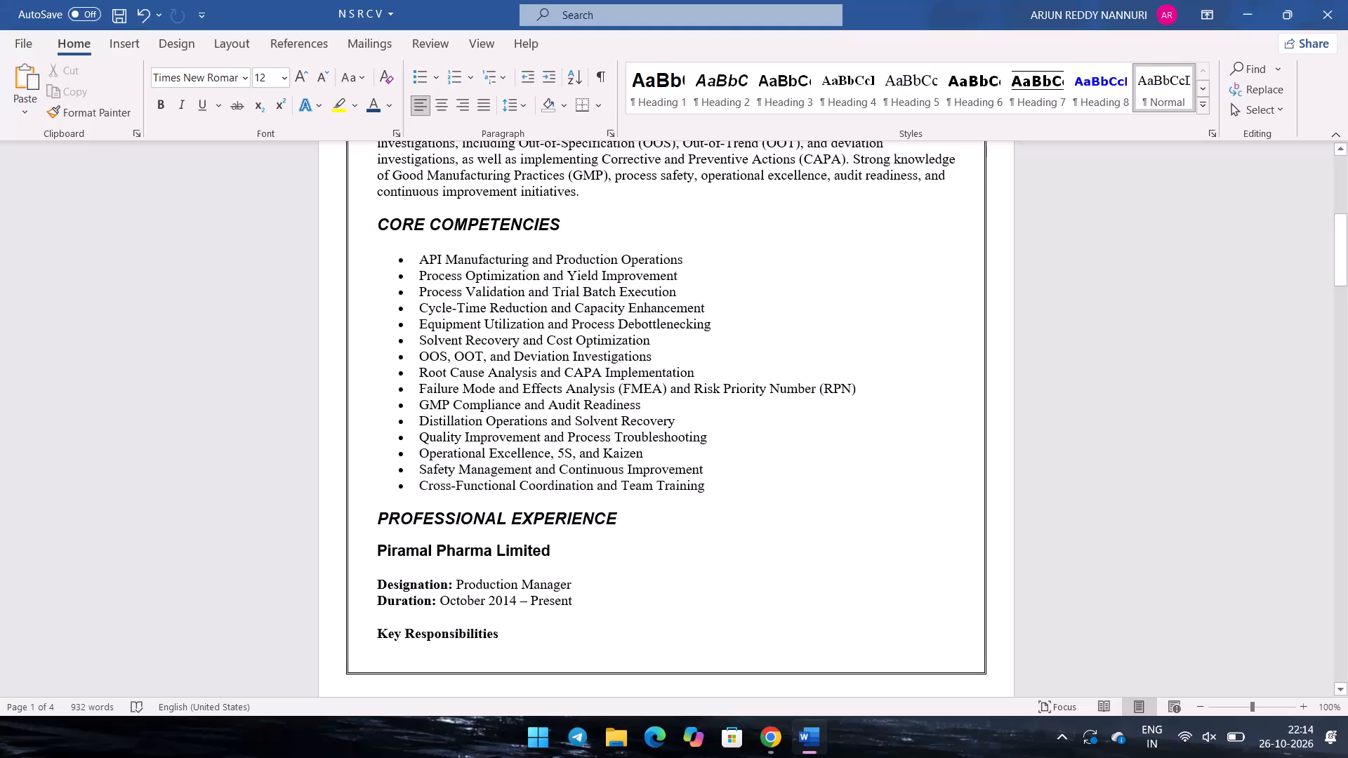
pyautogui.scroll(-1, 789, 359)
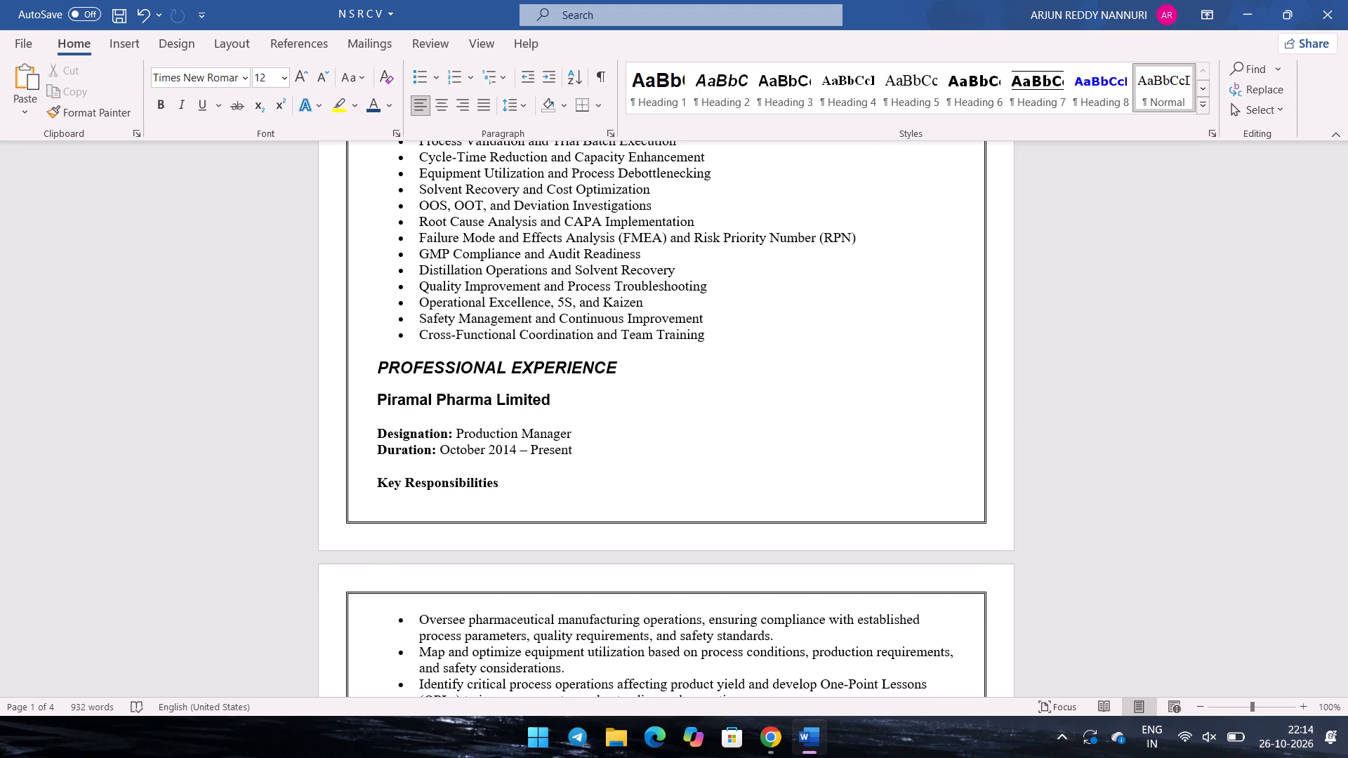
pyautogui.scroll(1, 753, 286)
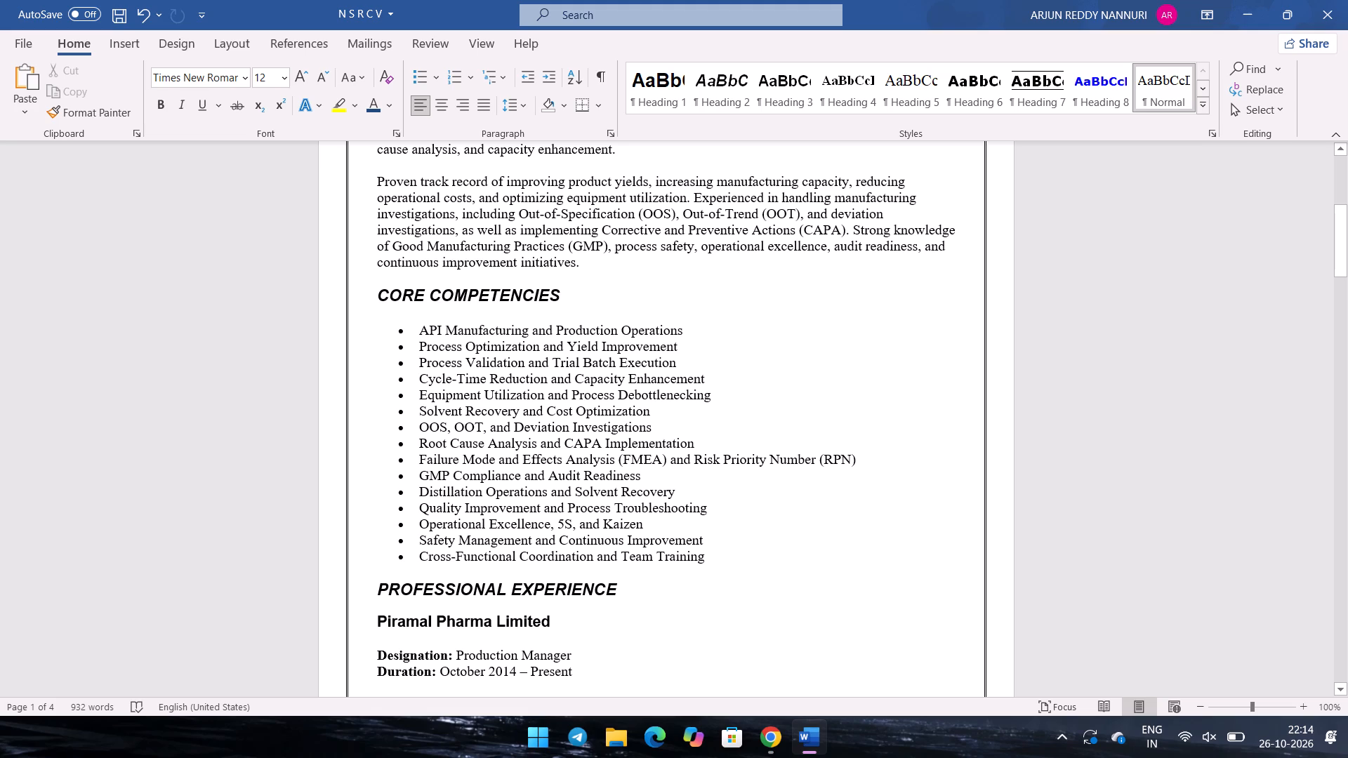
pyautogui.scroll(-2, 782, 427)
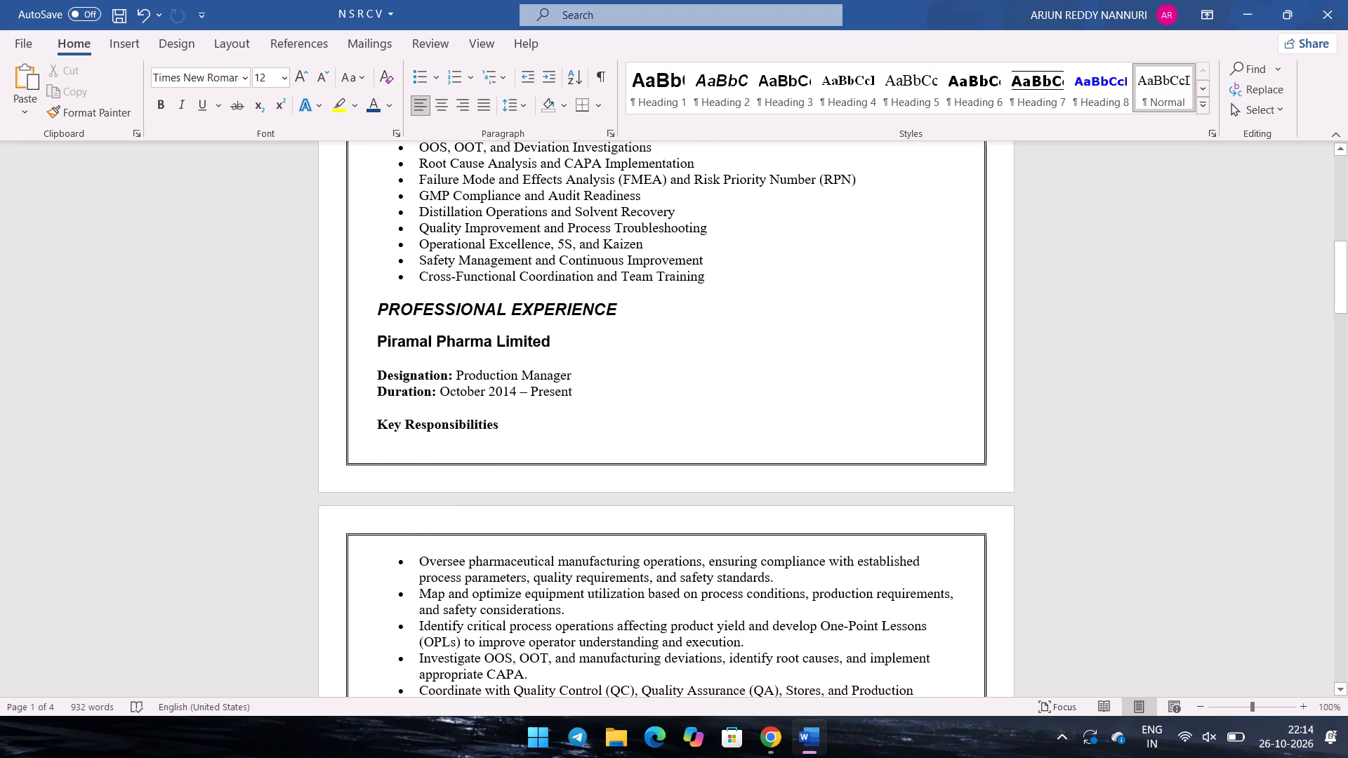
pyautogui.scroll(-2, 790, 372)
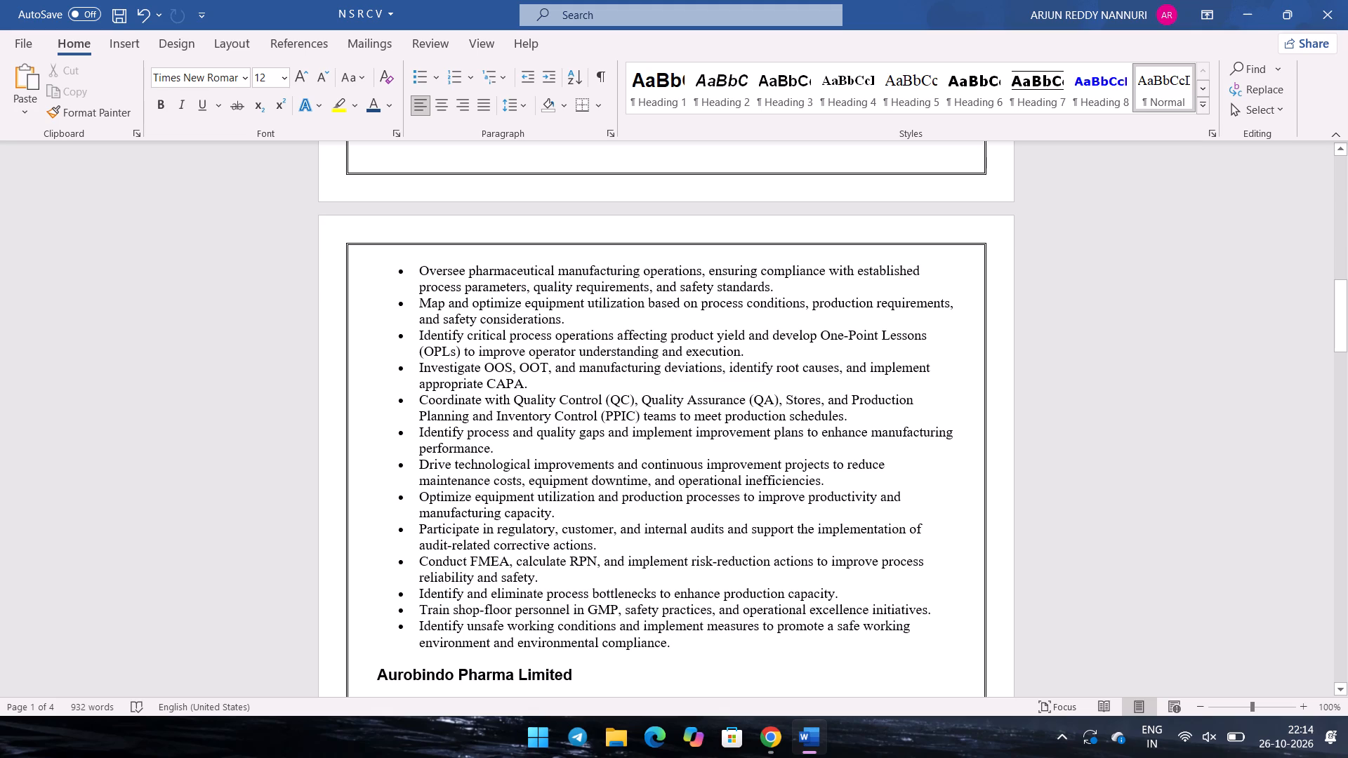
pyautogui.scroll(-2, 621, 526)
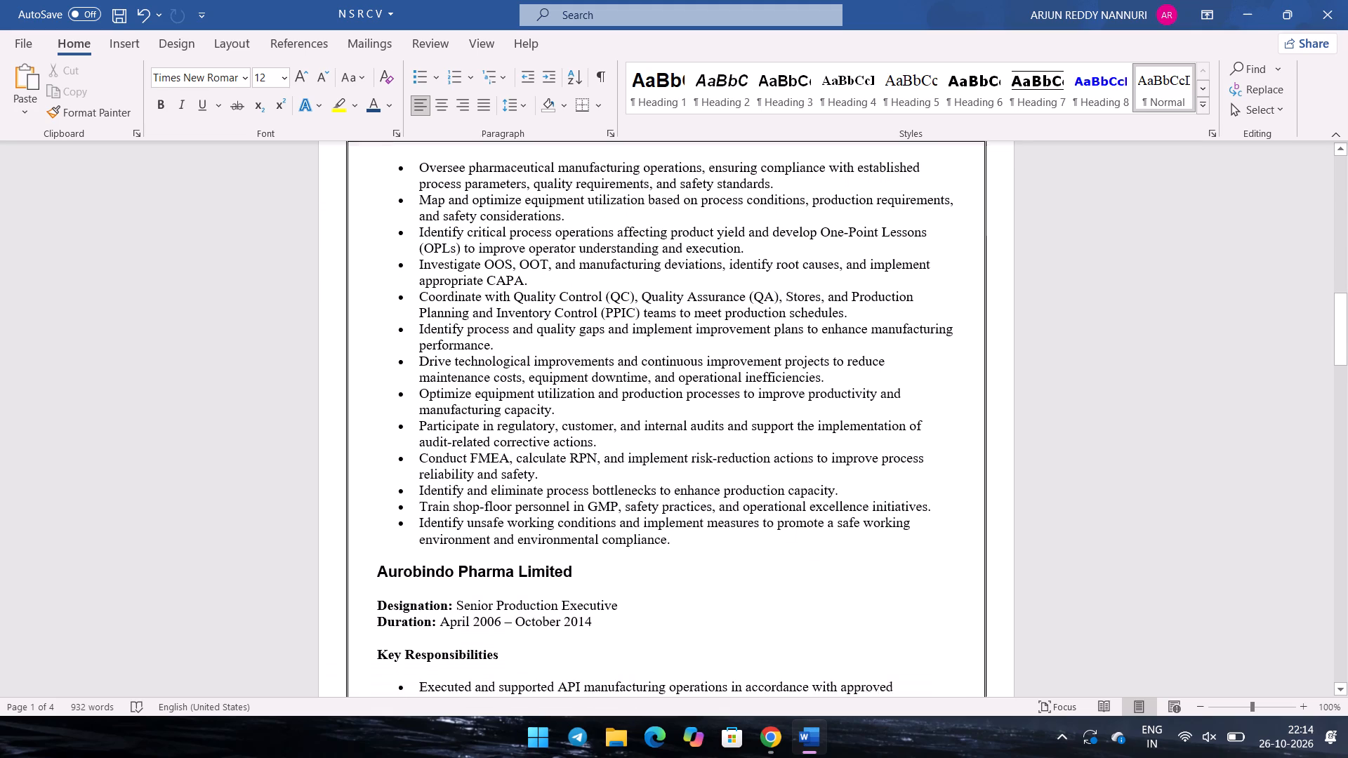
pyautogui.scroll(-2, 621, 526)
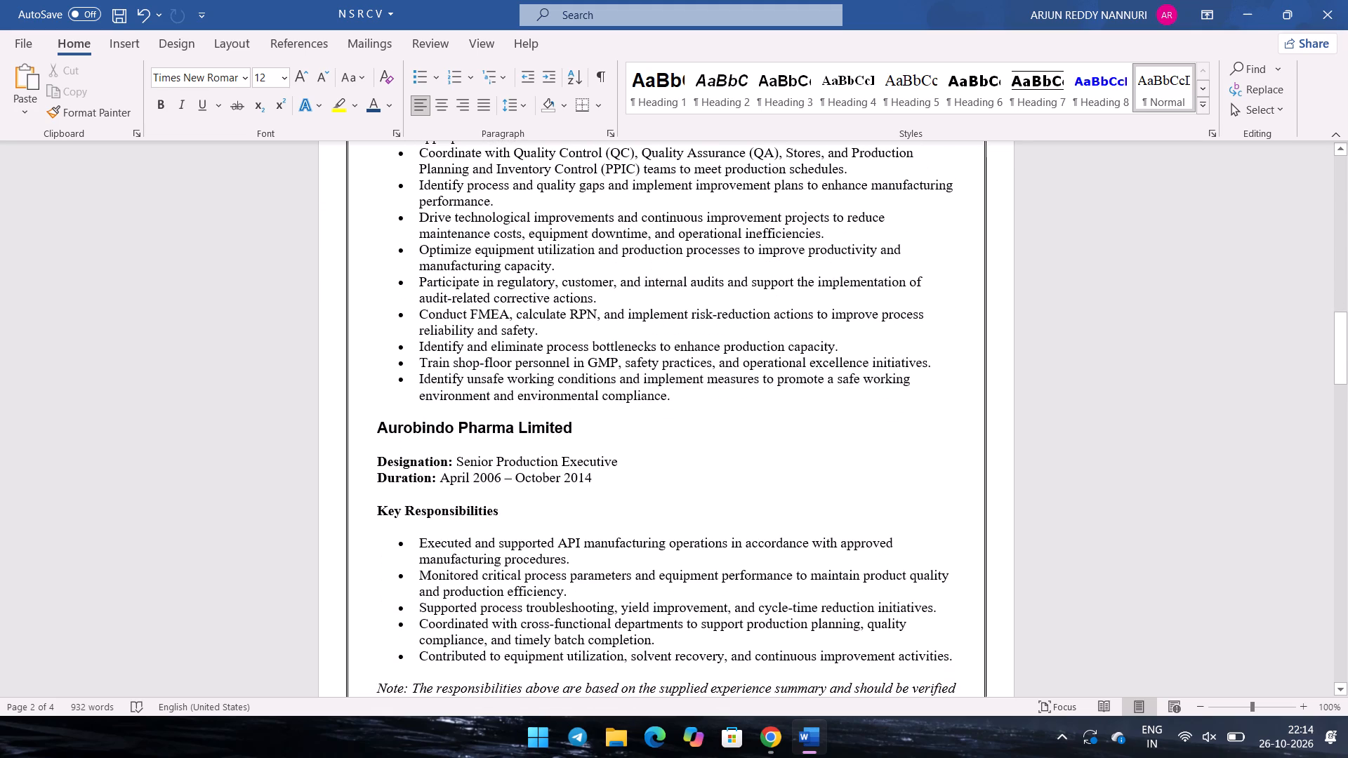
pyautogui.scroll(-1, 621, 526)
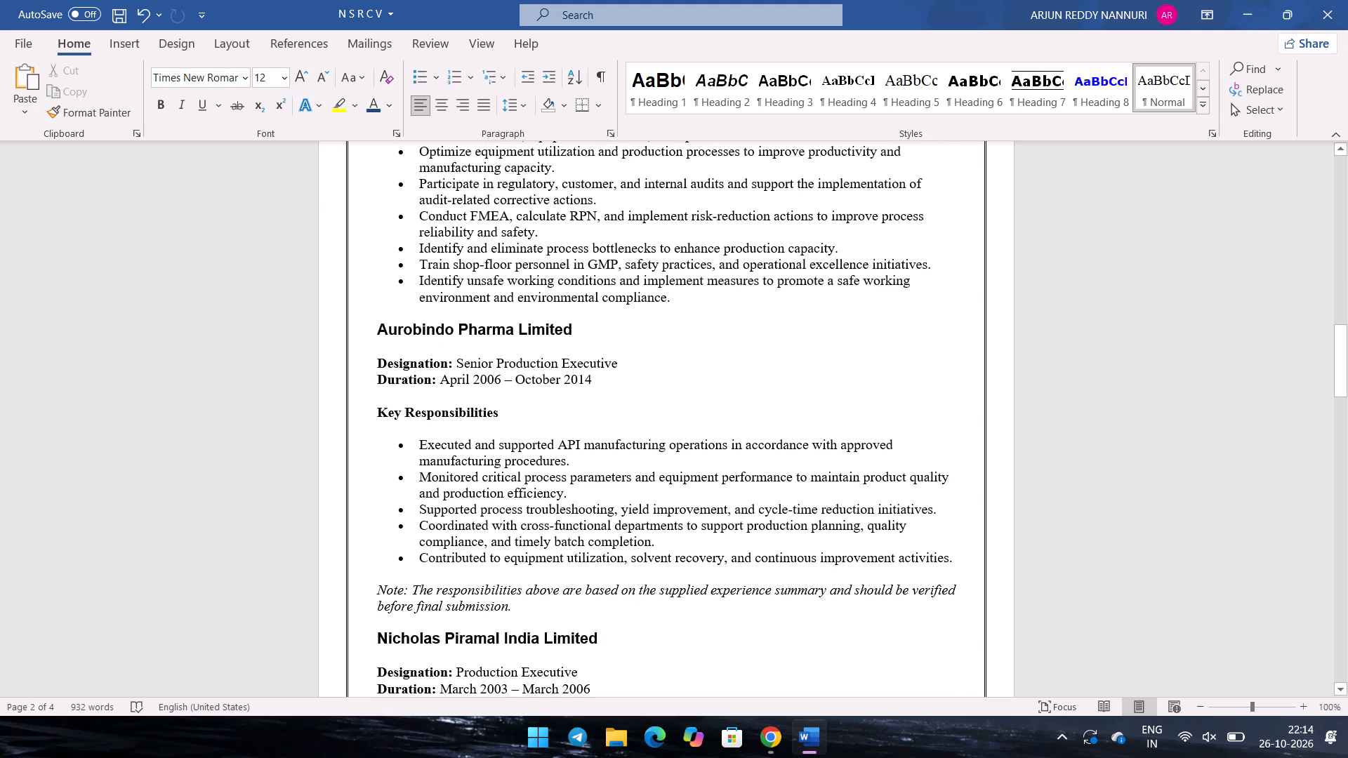
pyautogui.scroll(-1, 623, 507)
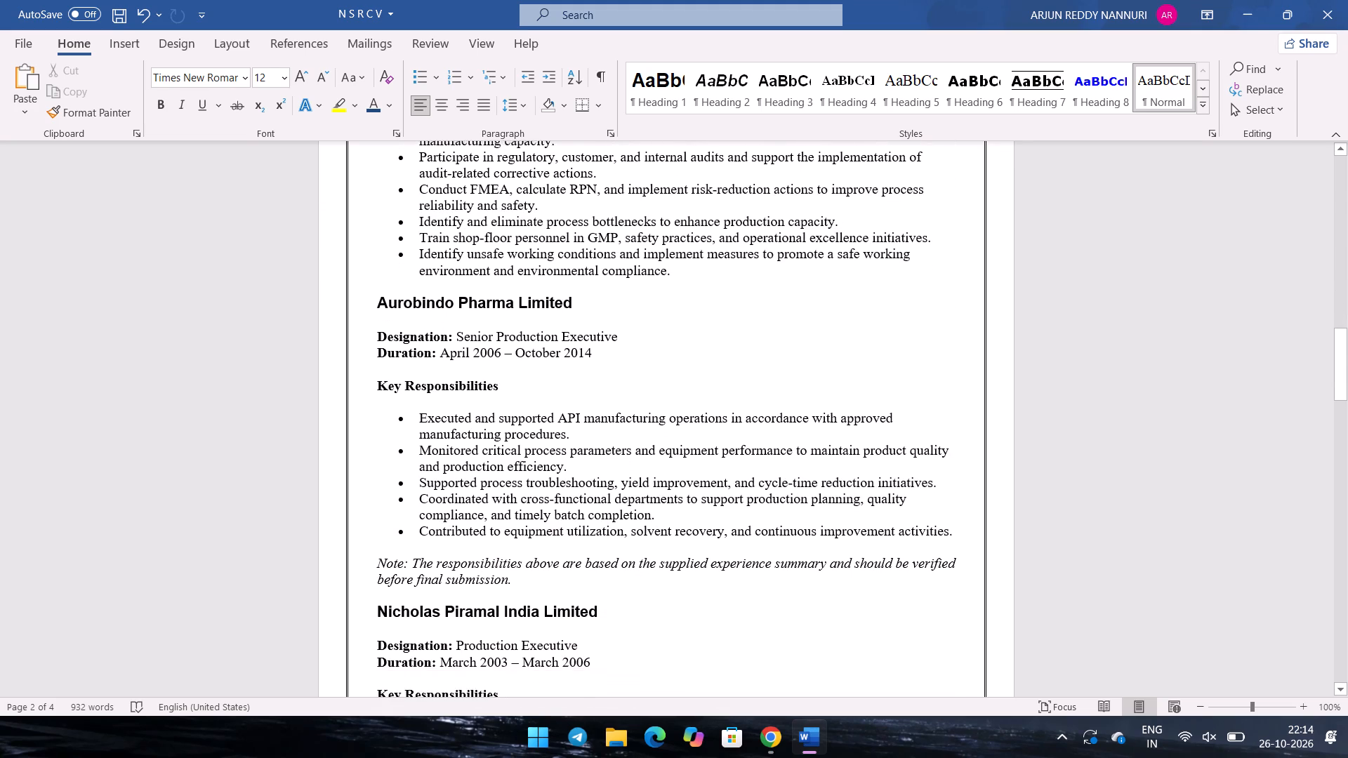
# Delete the italic note about verifying responsibilities before final submission under the Aurobindo Pharma Limited entry.
pyautogui.scroll(-2, 623, 503)
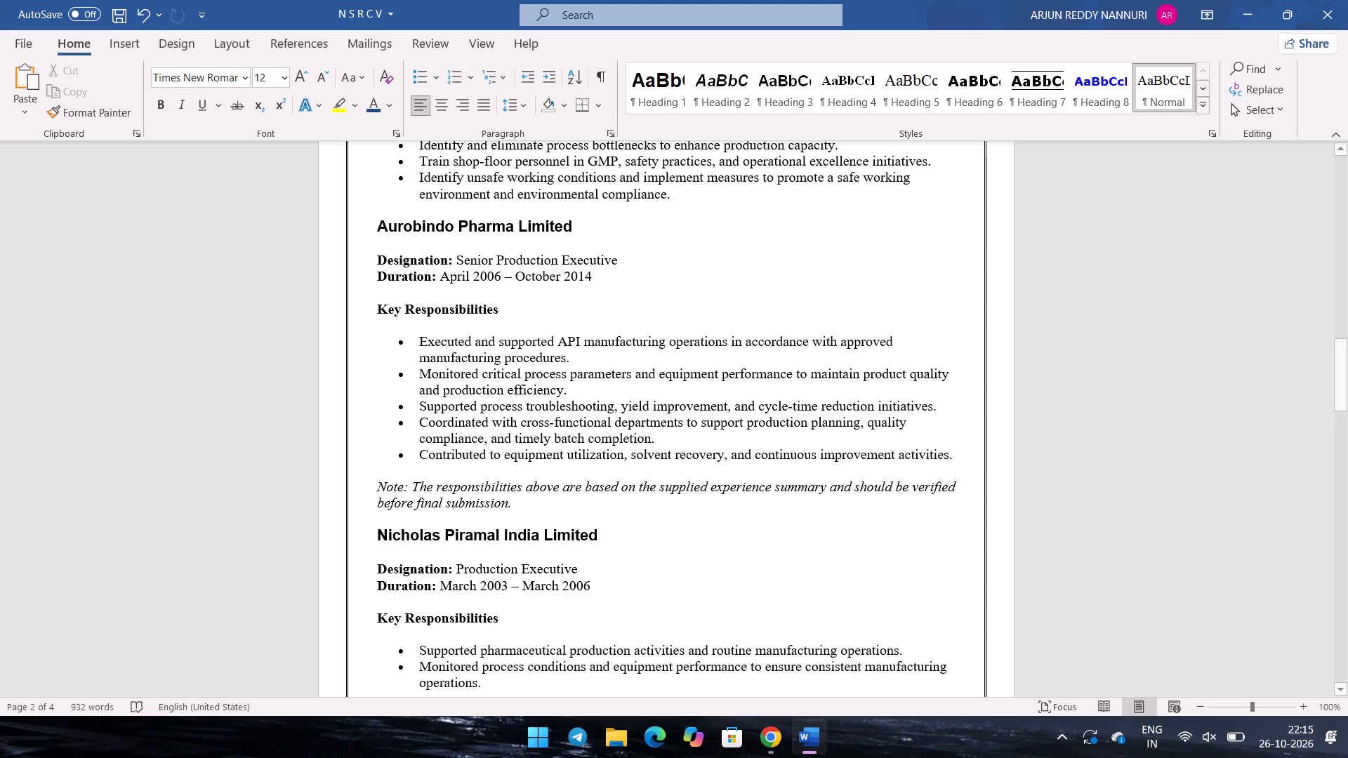
pyautogui.click(376, 484)
pyautogui.hotkey('shift', 'Down')
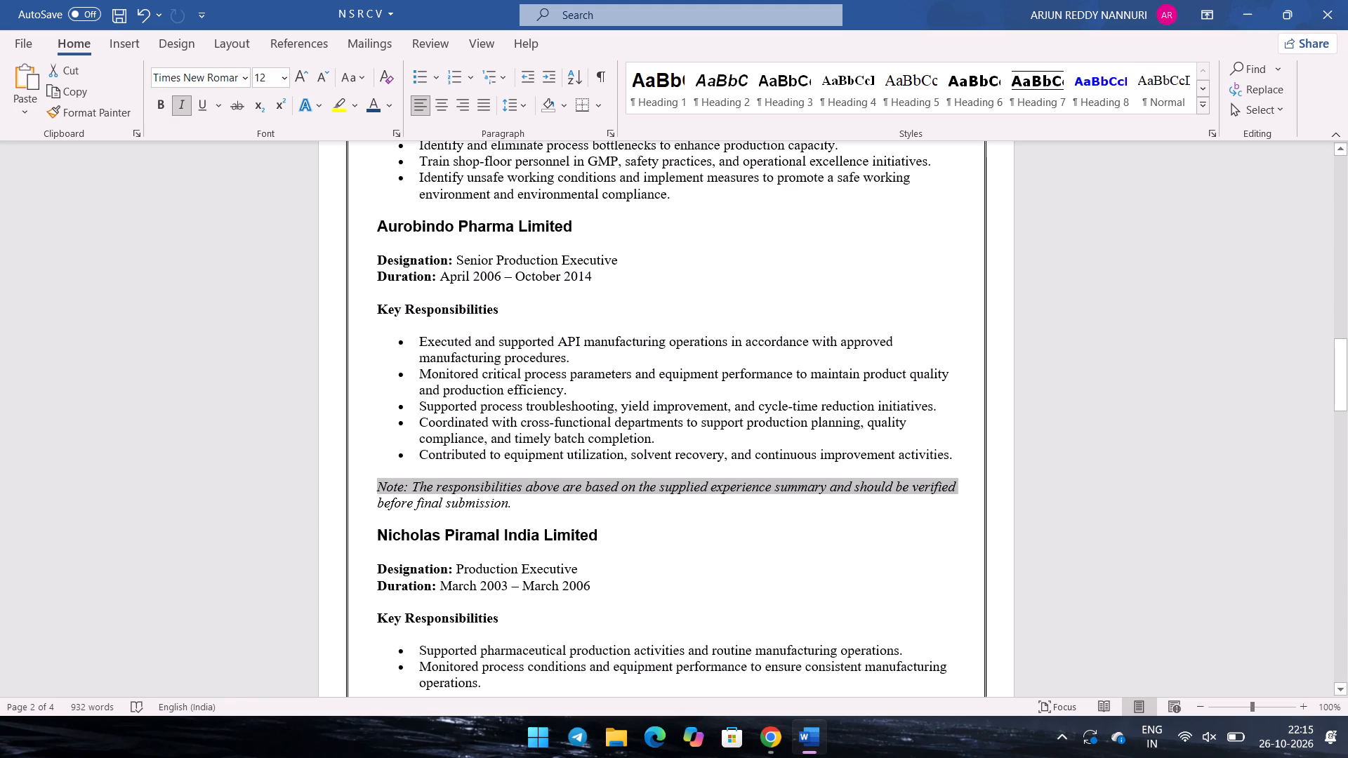
pyautogui.hotkey('shift', 'Down')
pyautogui.press('BackSpace')
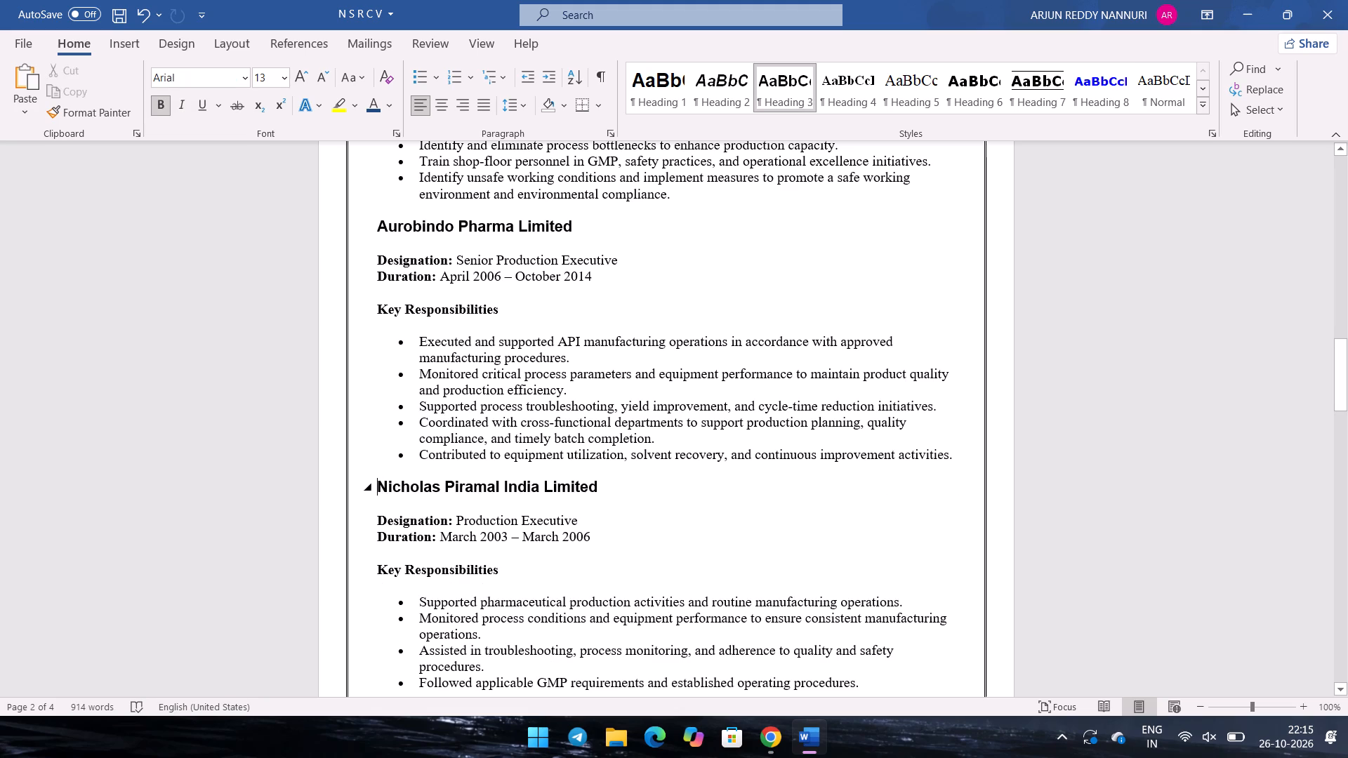
pyautogui.click(668, 537)
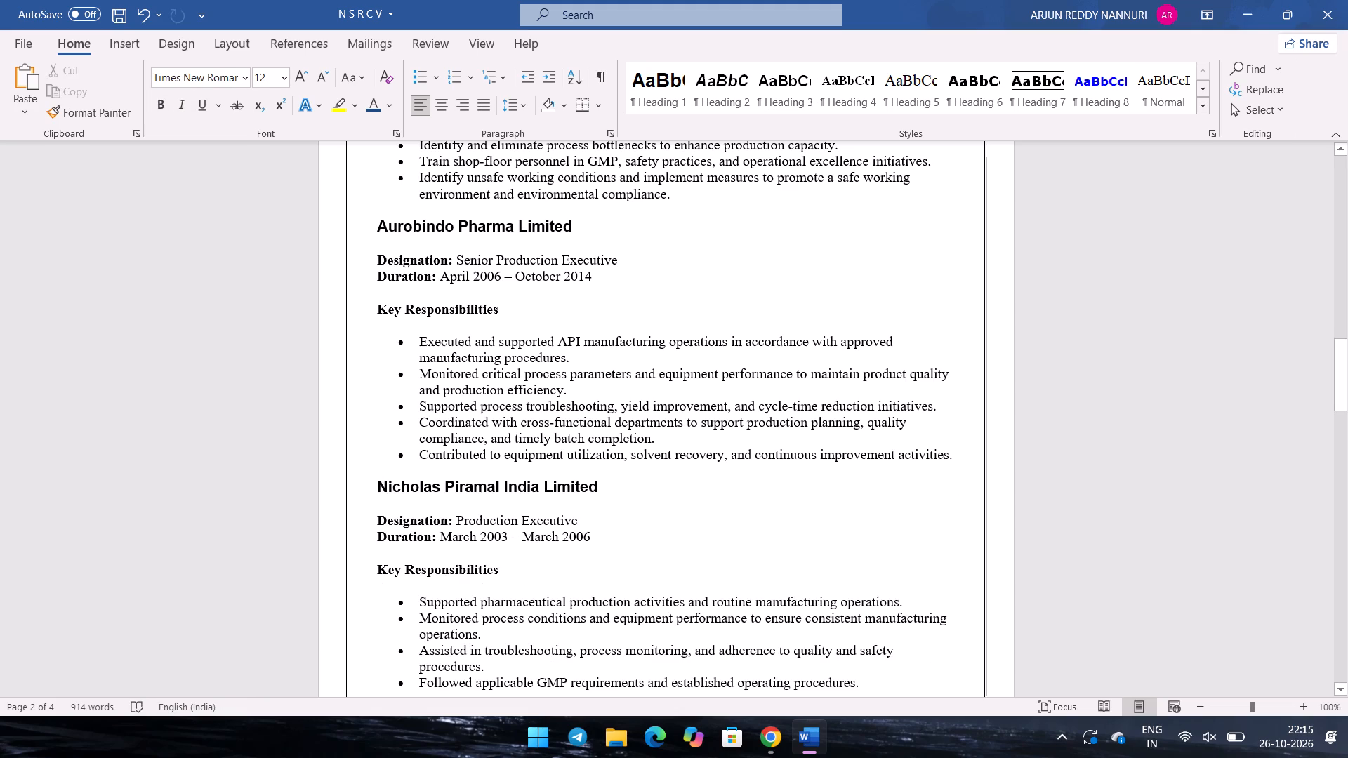
# Delete the italic verification note between the Nicholas Piramal India Limited entry and the KEY ACHIEVEMENTS heading.
pyautogui.scroll(-1, 668, 537)
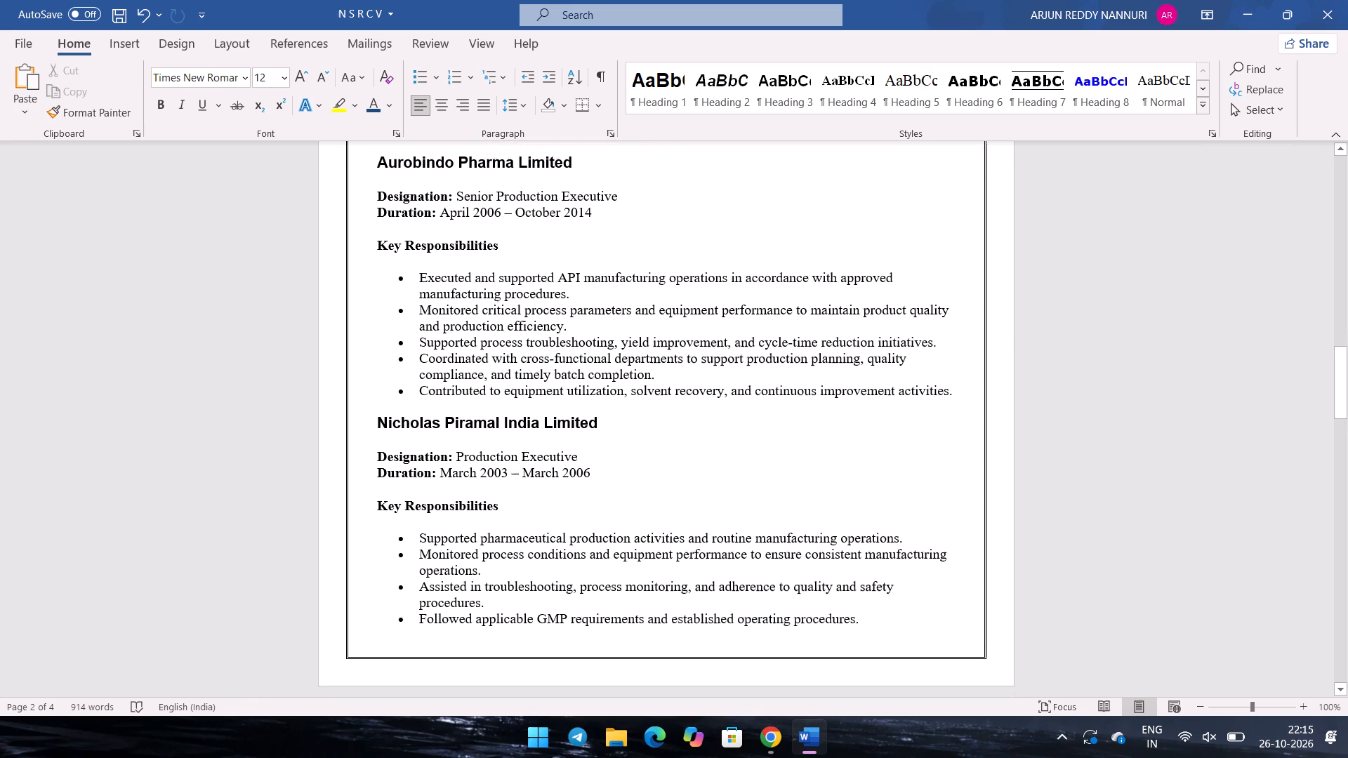
pyautogui.scroll(-1, 668, 537)
pyautogui.scroll(-2, 720, 410)
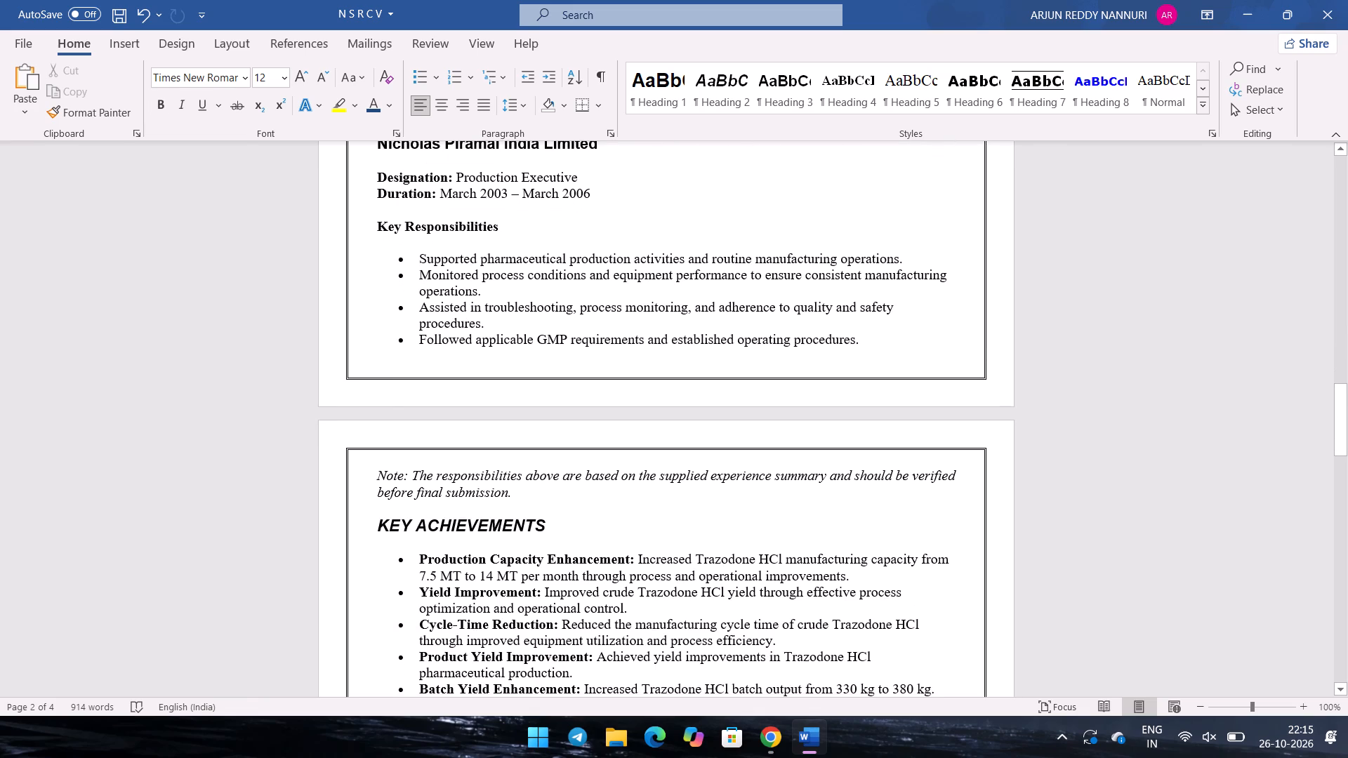
pyautogui.click(376, 476)
pyautogui.hotkey('shift', 'Down')
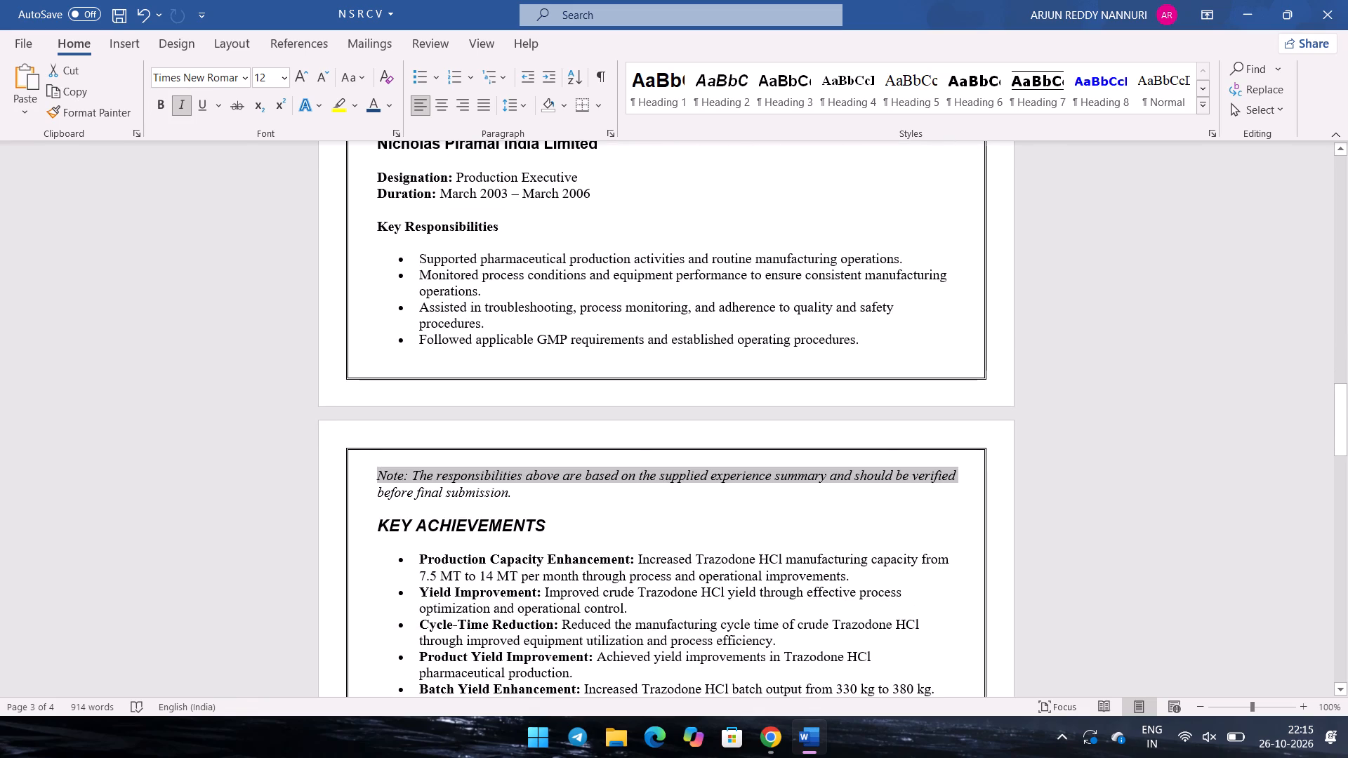
pyautogui.hotkey('shift', 'Down')
pyautogui.press('BackSpace')
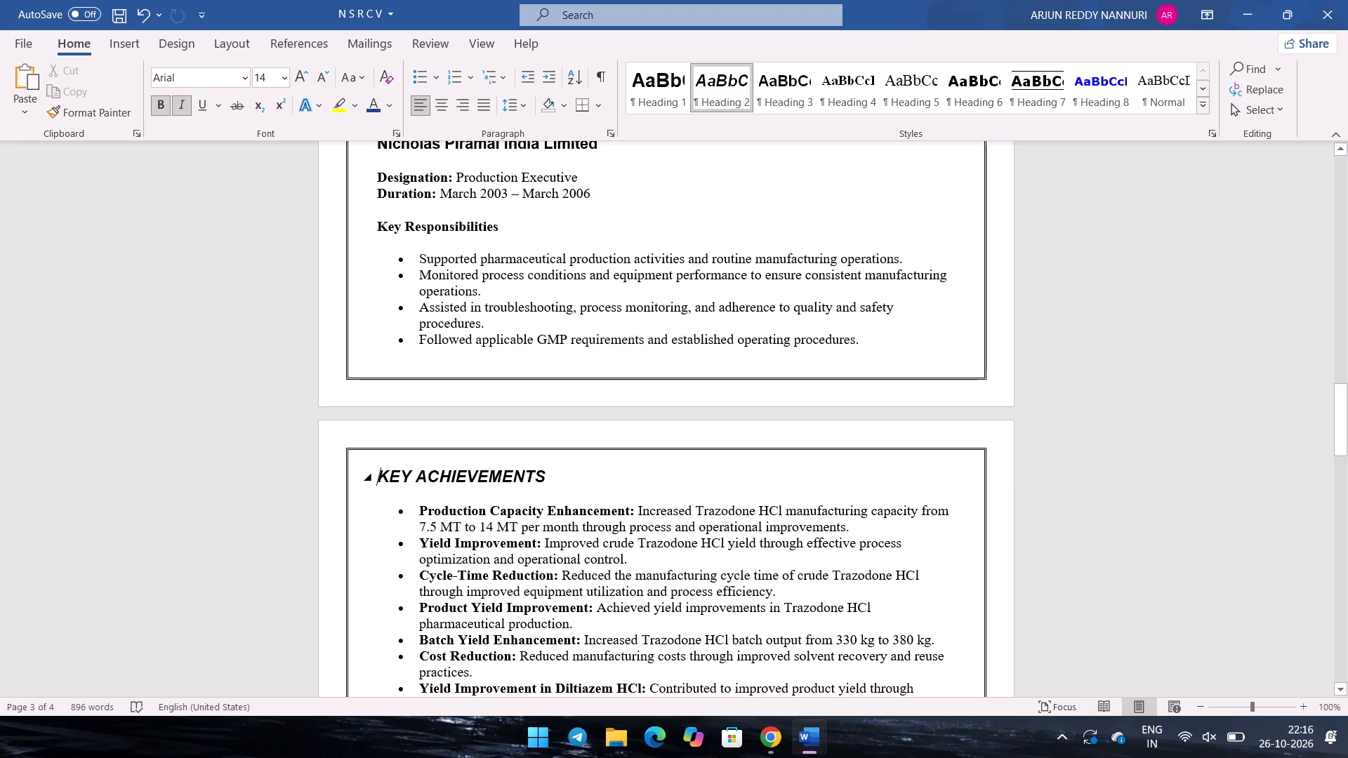
# Change the increased batch output in the Batch Yield Enhancement achievement to 360 kg.
pyautogui.scroll(-1, 678, 517)
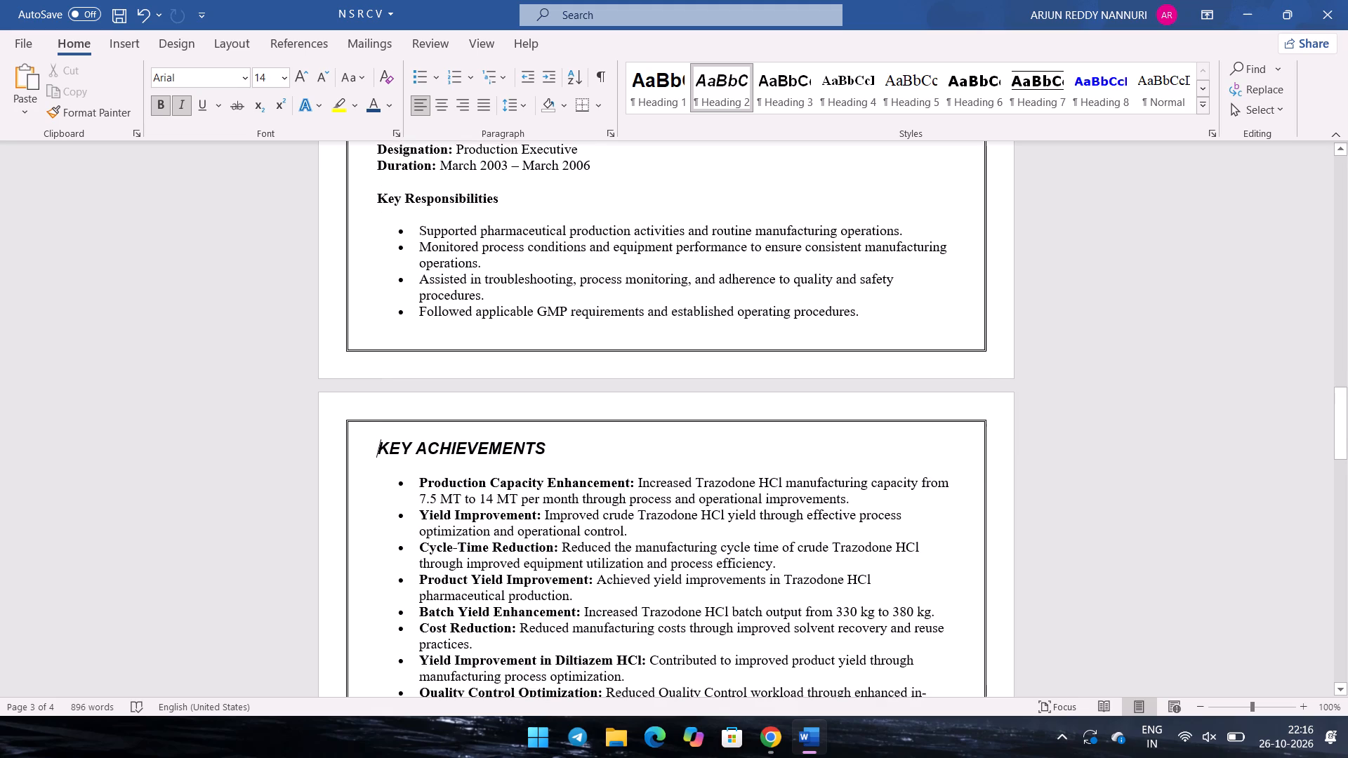
pyautogui.scroll(-3, 678, 517)
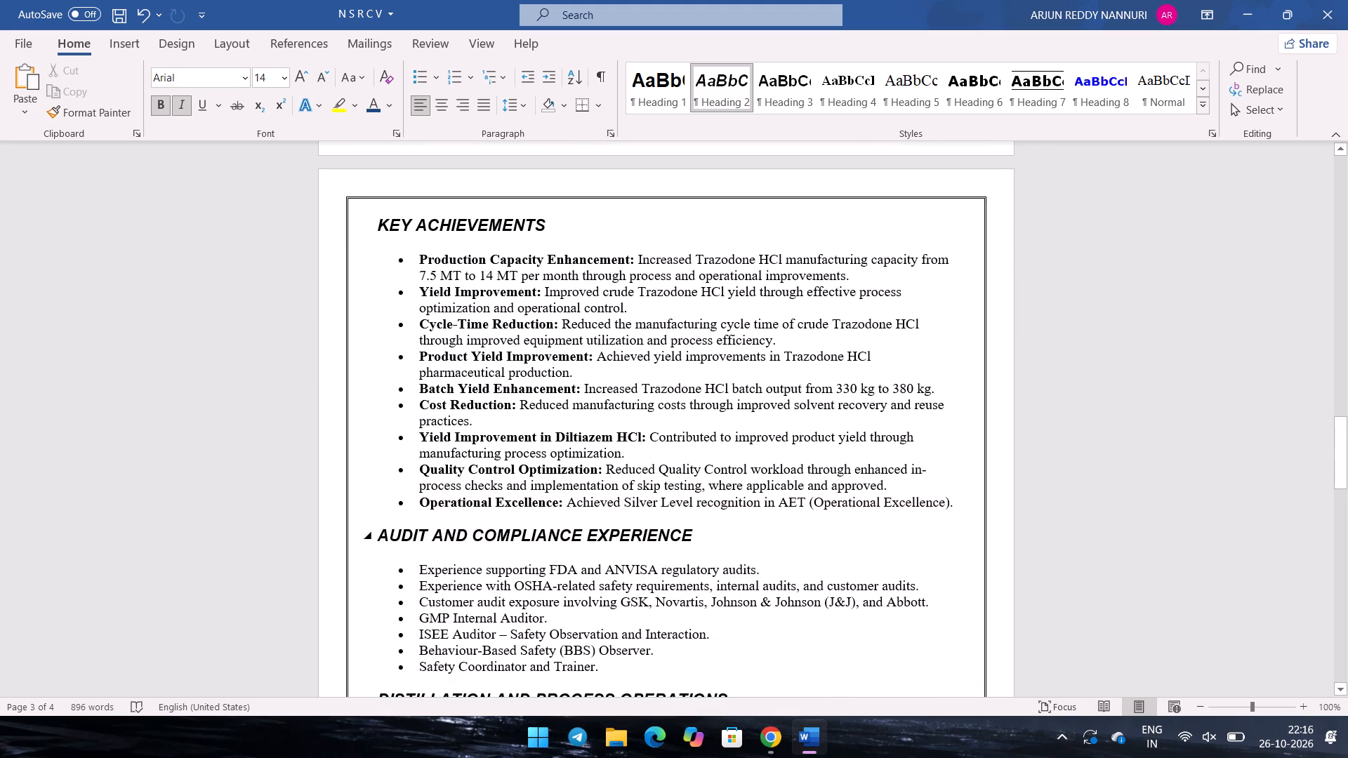
pyautogui.scroll(-1, 678, 517)
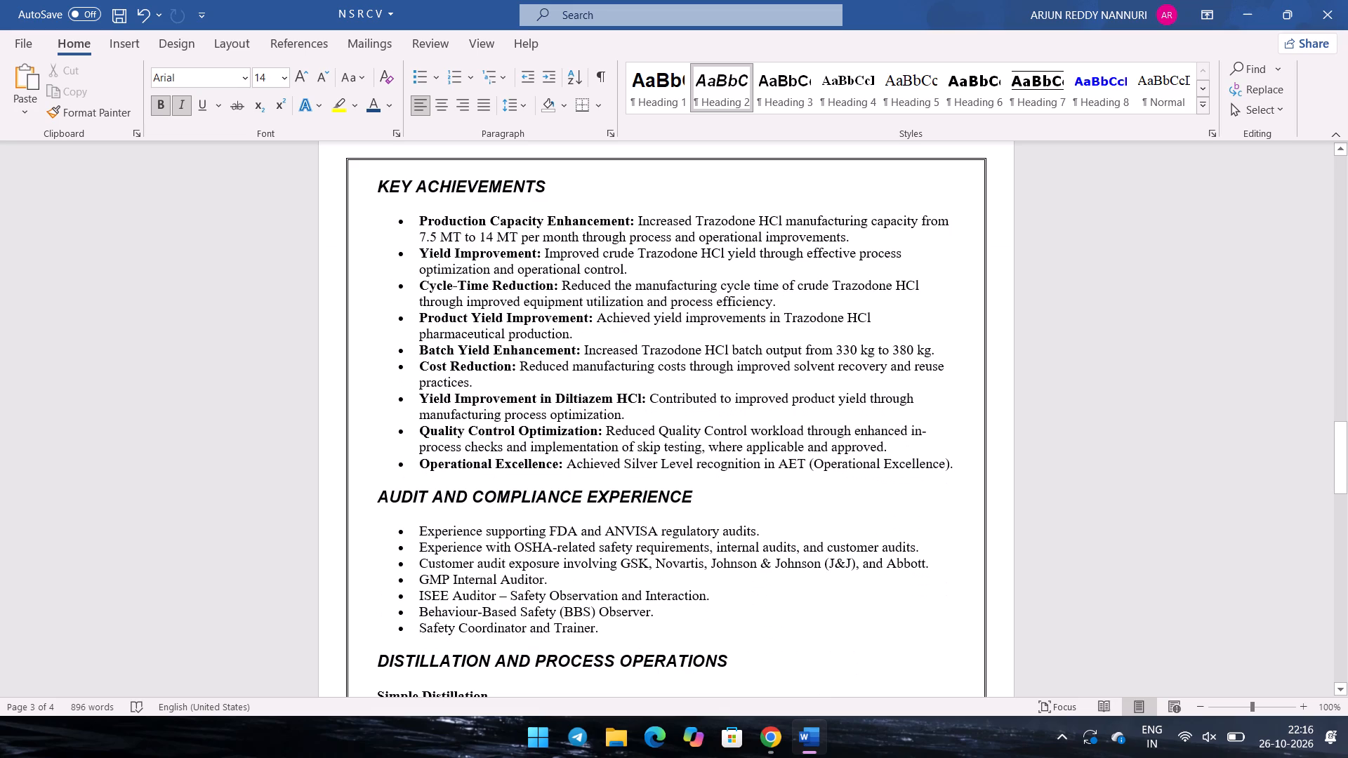
pyautogui.click(906, 350)
pyautogui.press('BackSpace')
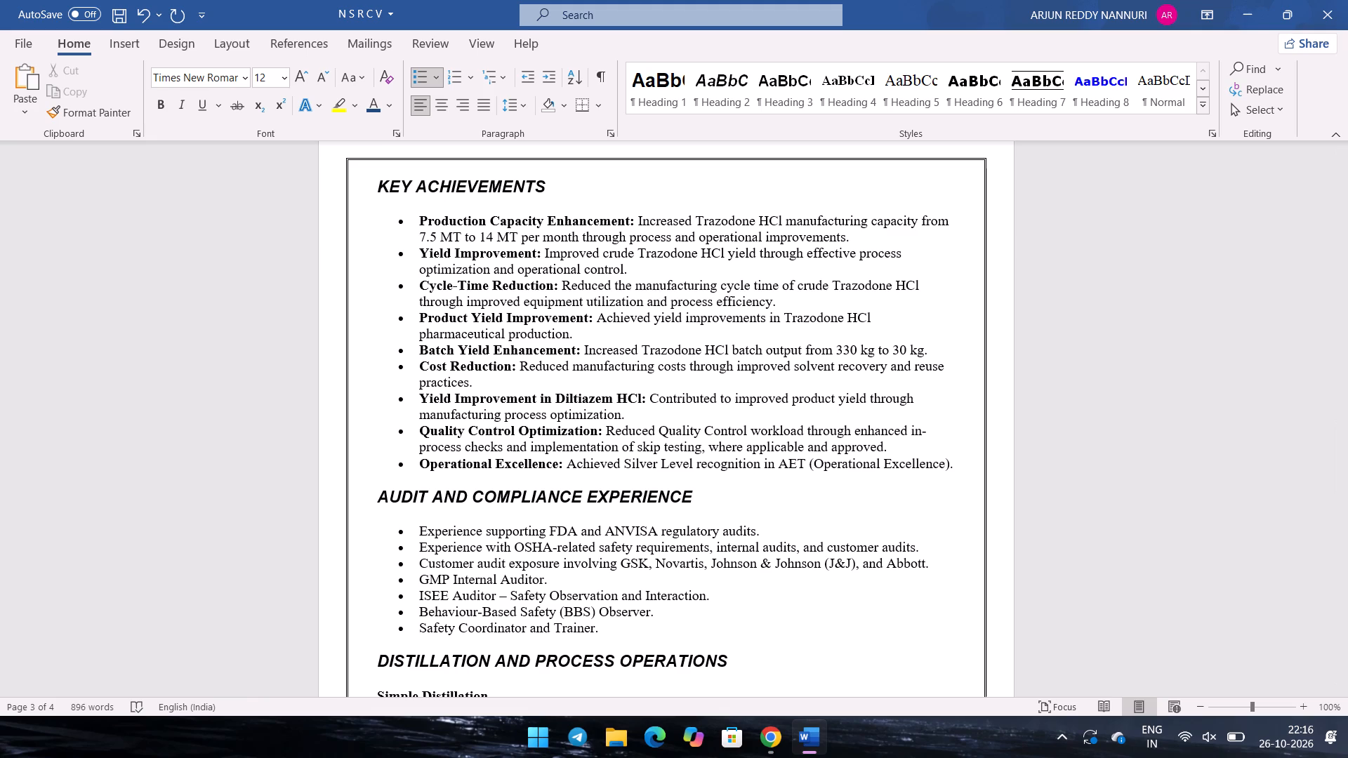
pyautogui.press('6')
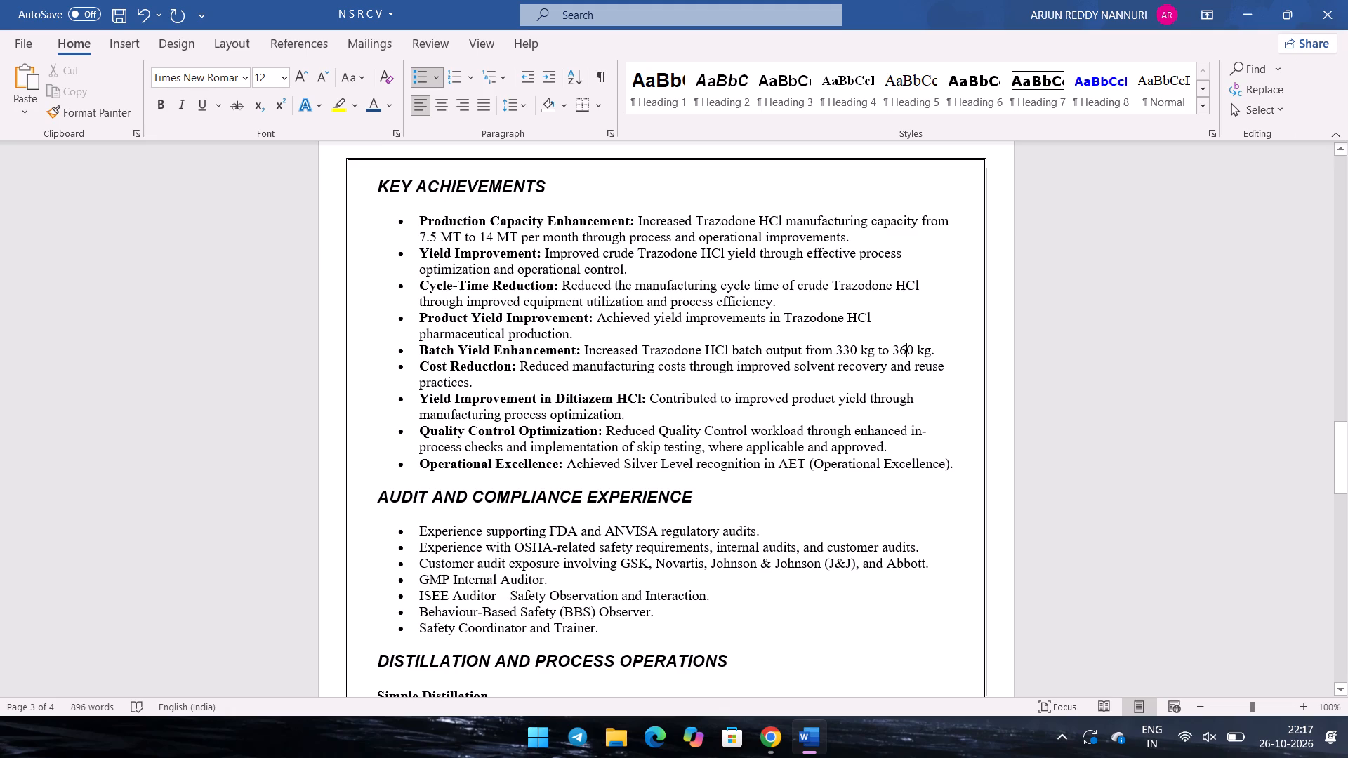
# Delete the entire DISTILLATION AND PROCESS OPERATIONS section, including its Simple, Azeotropic and Continuous Distillation lists.
pyautogui.scroll(-2, 699, 552)
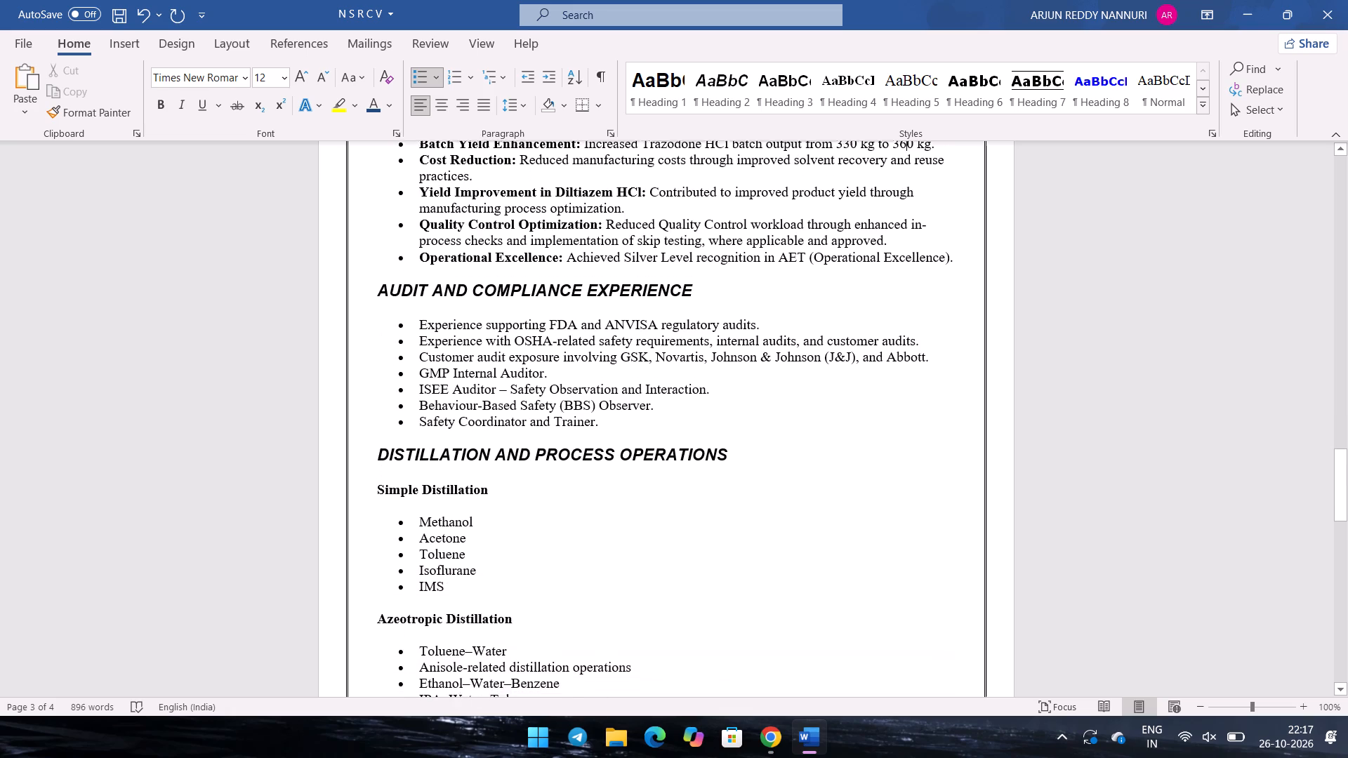
pyautogui.scroll(-2, 699, 552)
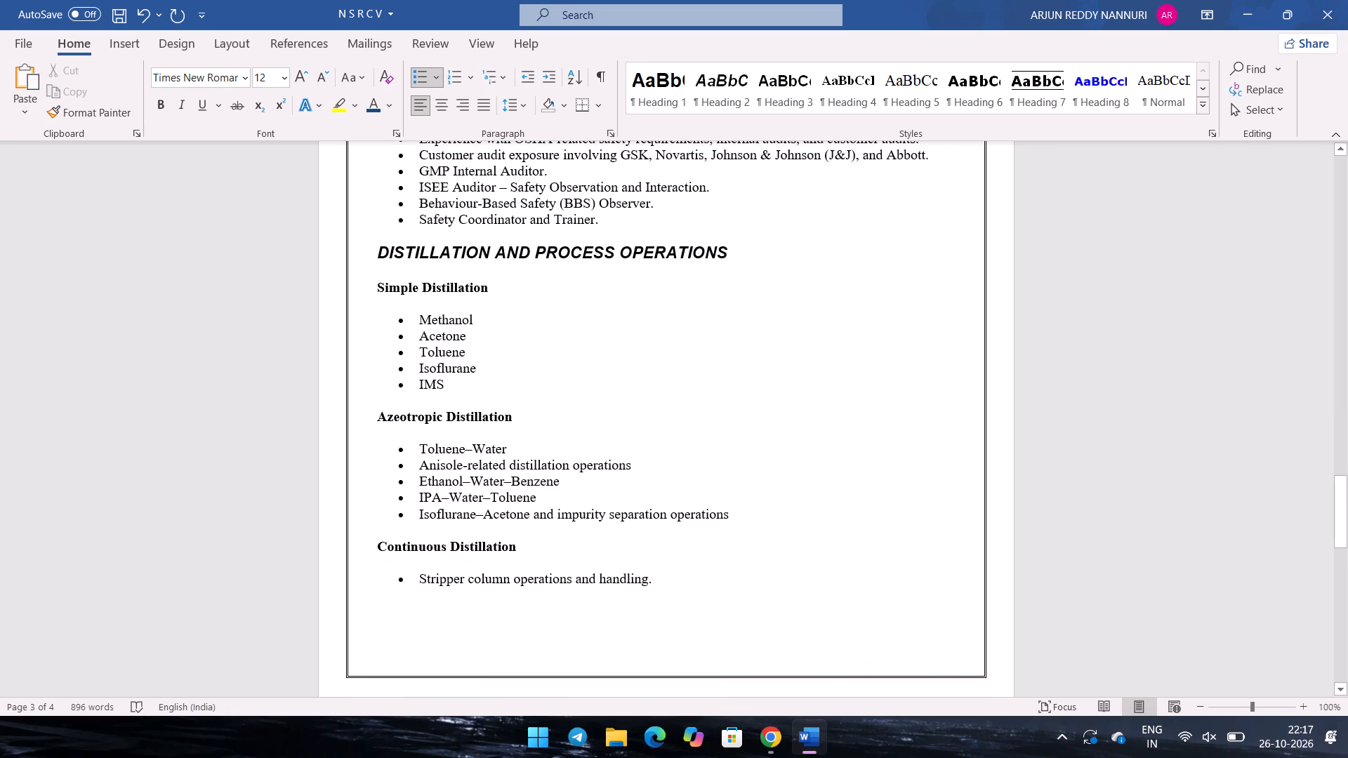
pyautogui.scroll(-3, 713, 512)
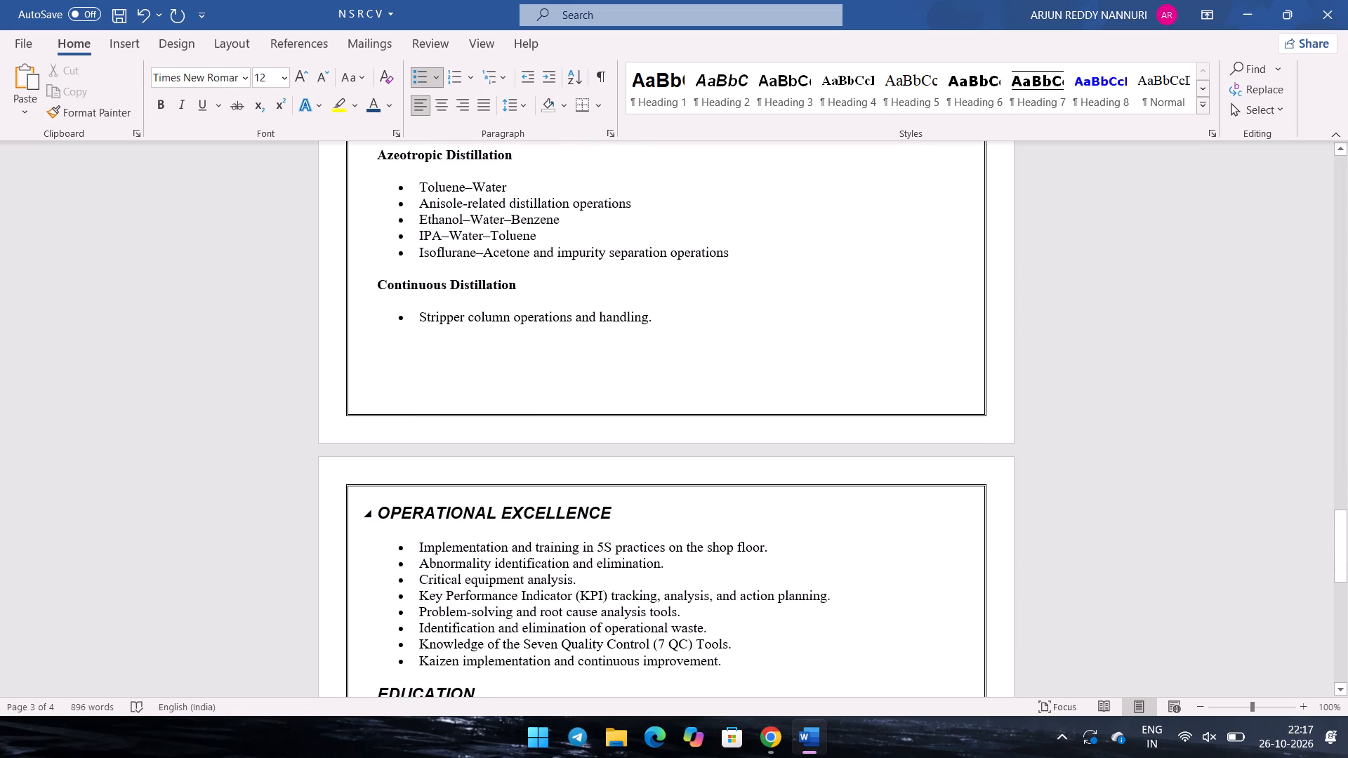
pyautogui.scroll(-1, 713, 512)
pyautogui.scroll(3, 713, 512)
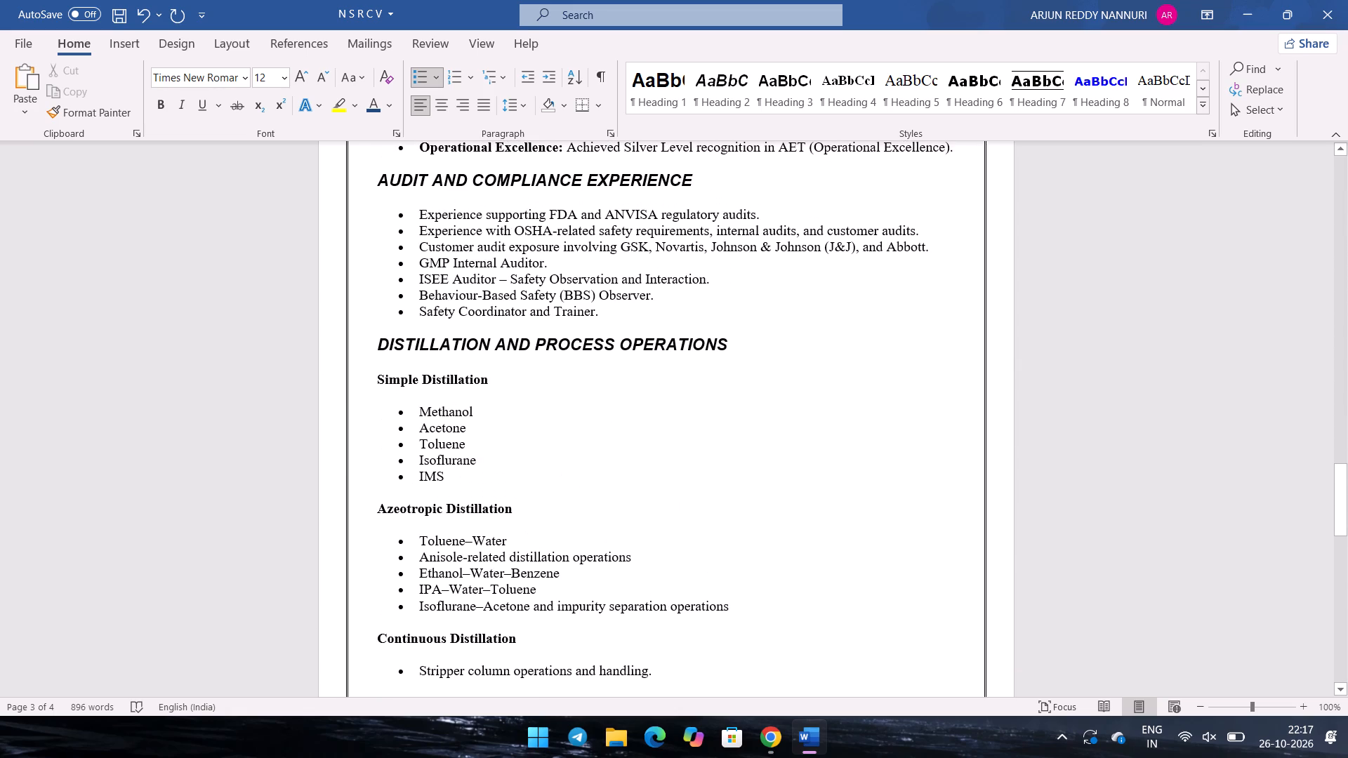
pyautogui.click(383, 344)
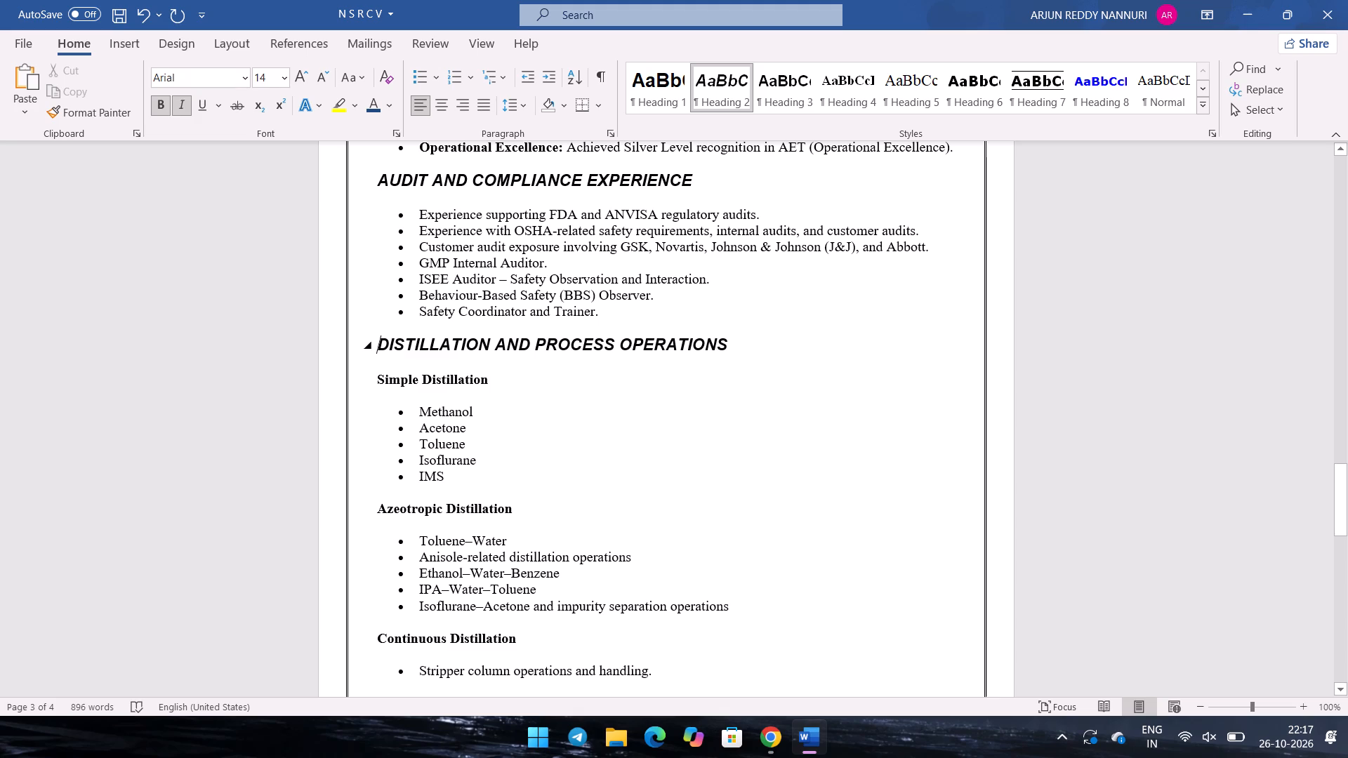
pyautogui.hotkey('shift', 'Down')
pyautogui.hotkey('shift', 'Down')
pyautogui.hotkey('shift', 'Down')
pyautogui.hotkey('shift', 'Down')
pyautogui.hotkey('shift', 'Down')
pyautogui.hotkey('shift', 'Down')
pyautogui.hotkey('shift', 'Down')
pyautogui.hotkey('shift', 'Down')
pyautogui.hotkey('shift', 'Down')
pyautogui.hotkey('shift', 'Down')
pyautogui.hotkey('shift', 'Down')
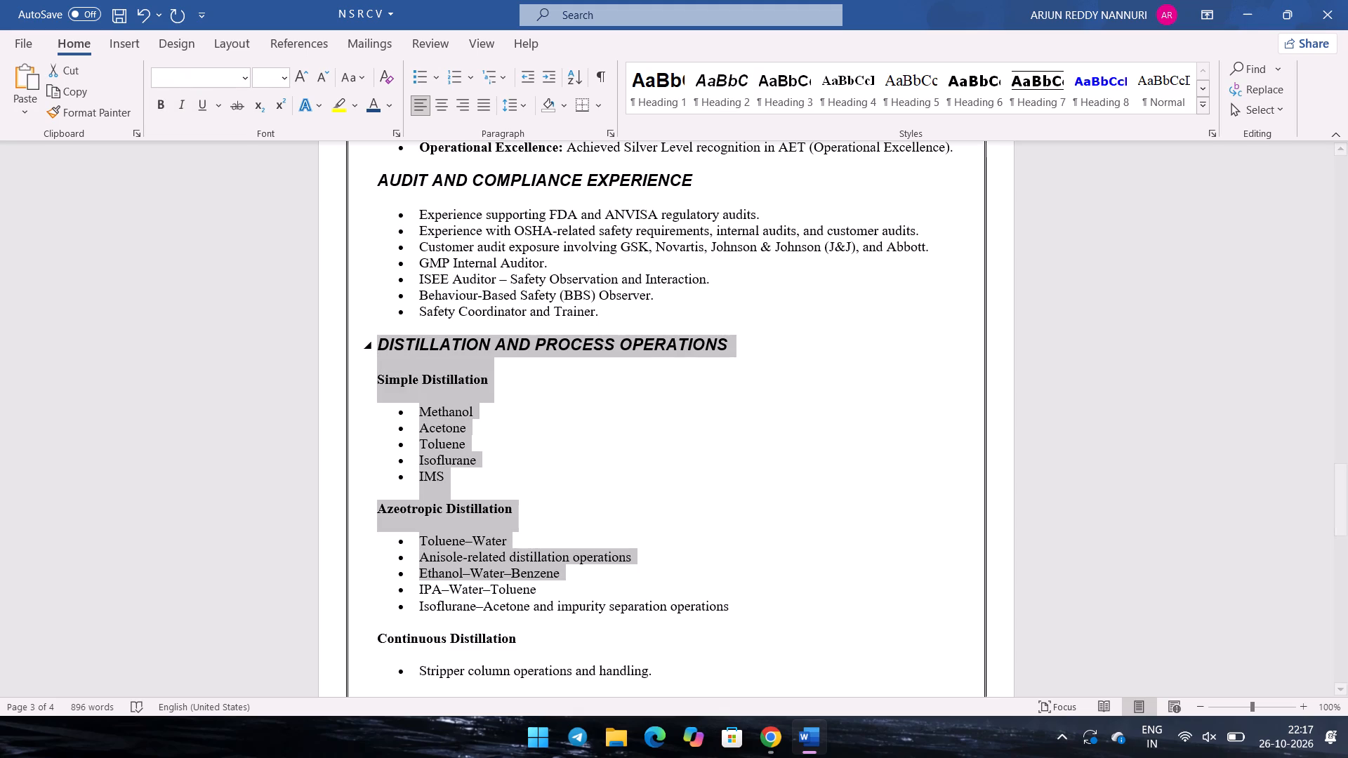
pyautogui.hotkey('shift', 'Down')
pyautogui.hotkey('shift', 'Down')
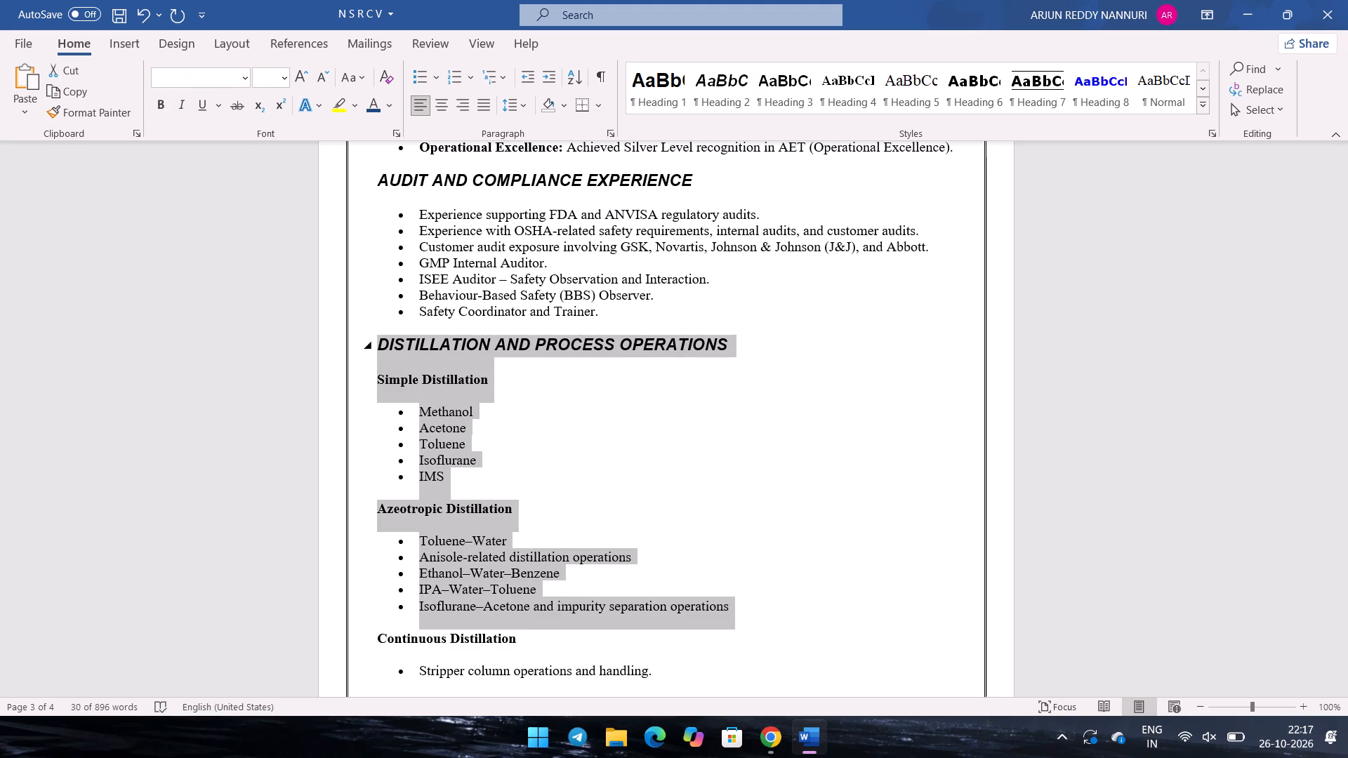
pyautogui.hotkey('shift', 'Down')
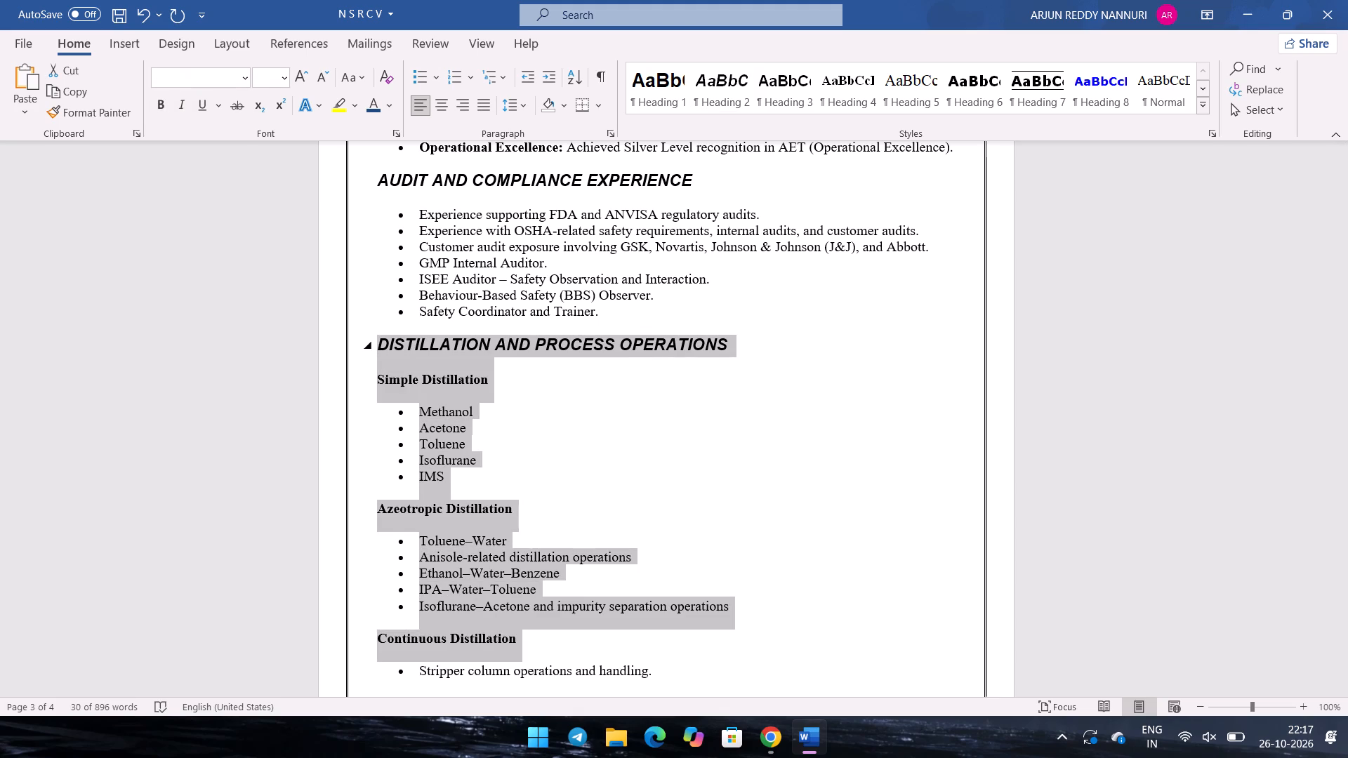
pyautogui.hotkey('shift', 'Down')
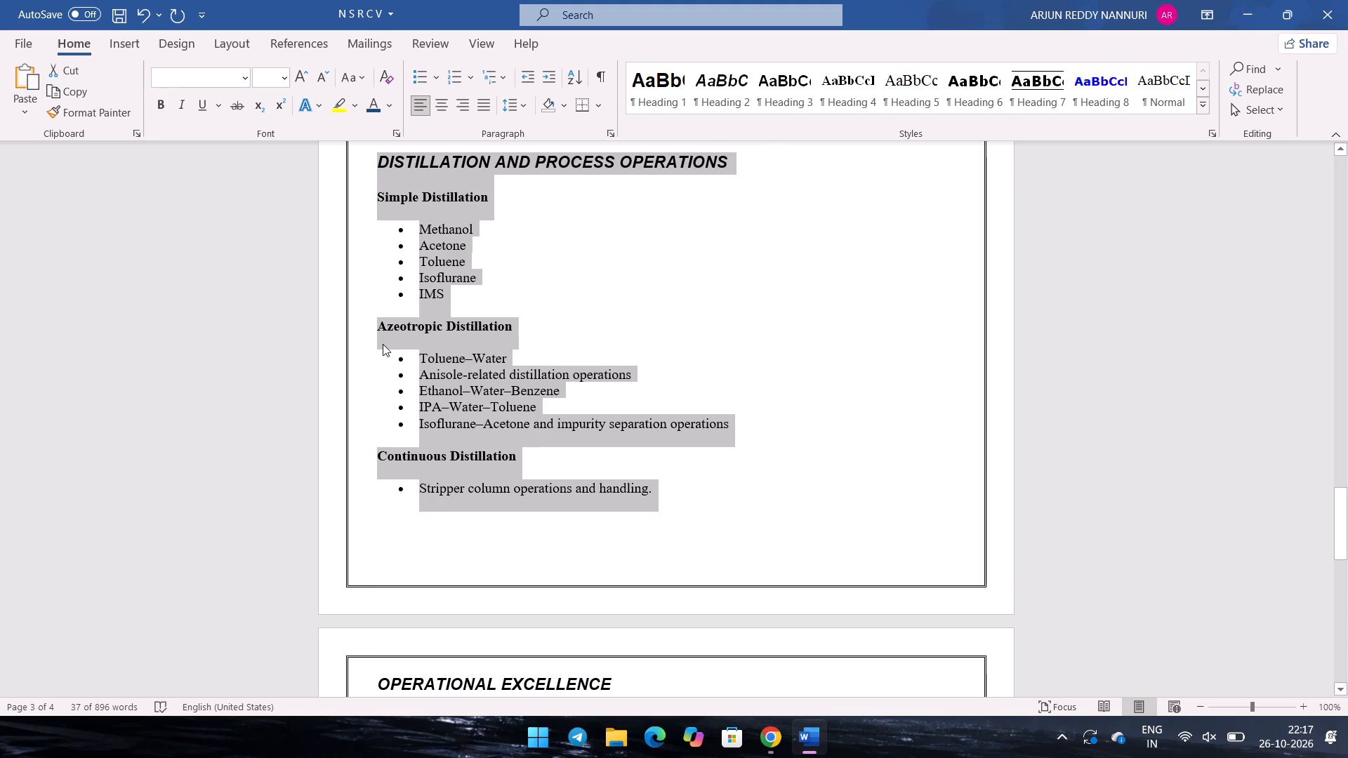
pyautogui.press('BackSpace')
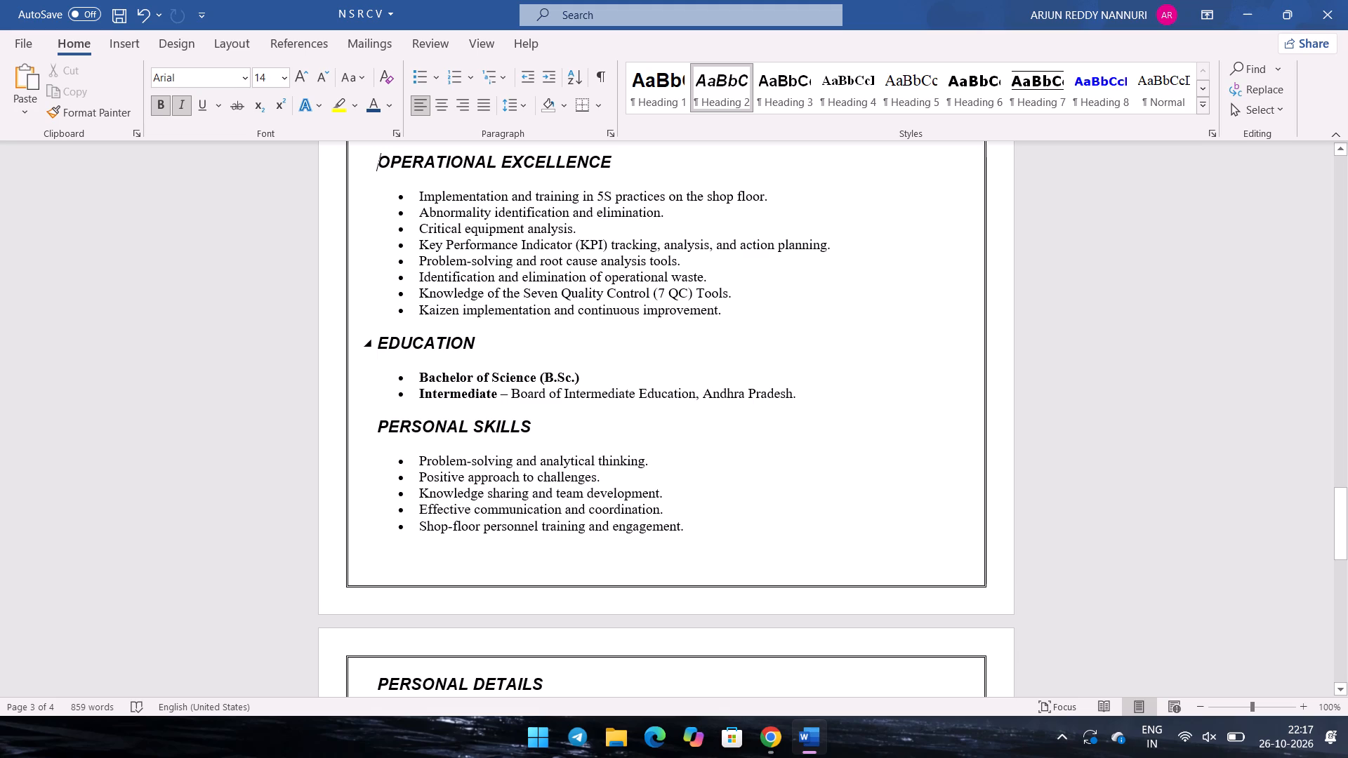
# Shorten the Languages entry under PERSONAL DETAILS to "English, Hindi.", removing Telugu, Kannada and Marathi.
pyautogui.scroll(-1, 567, 302)
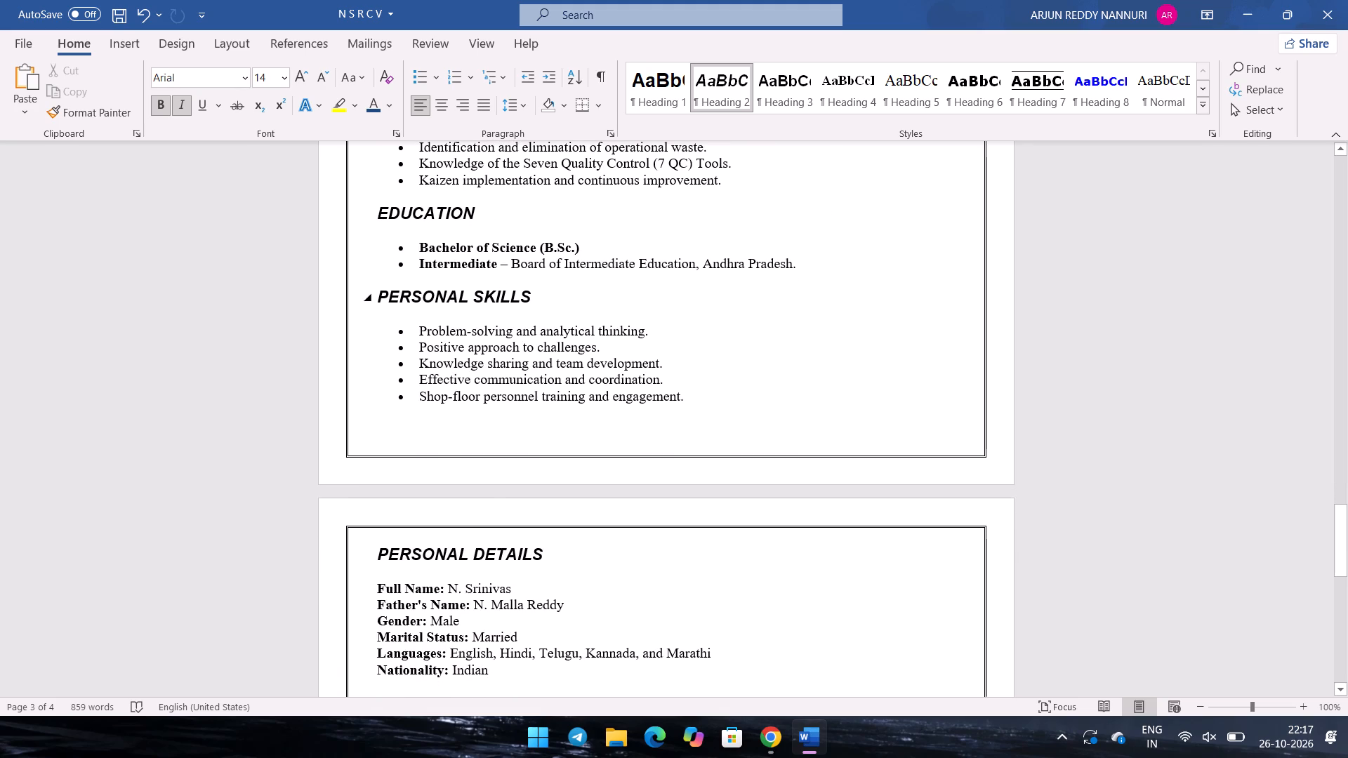
pyautogui.scroll(-1, 701, 286)
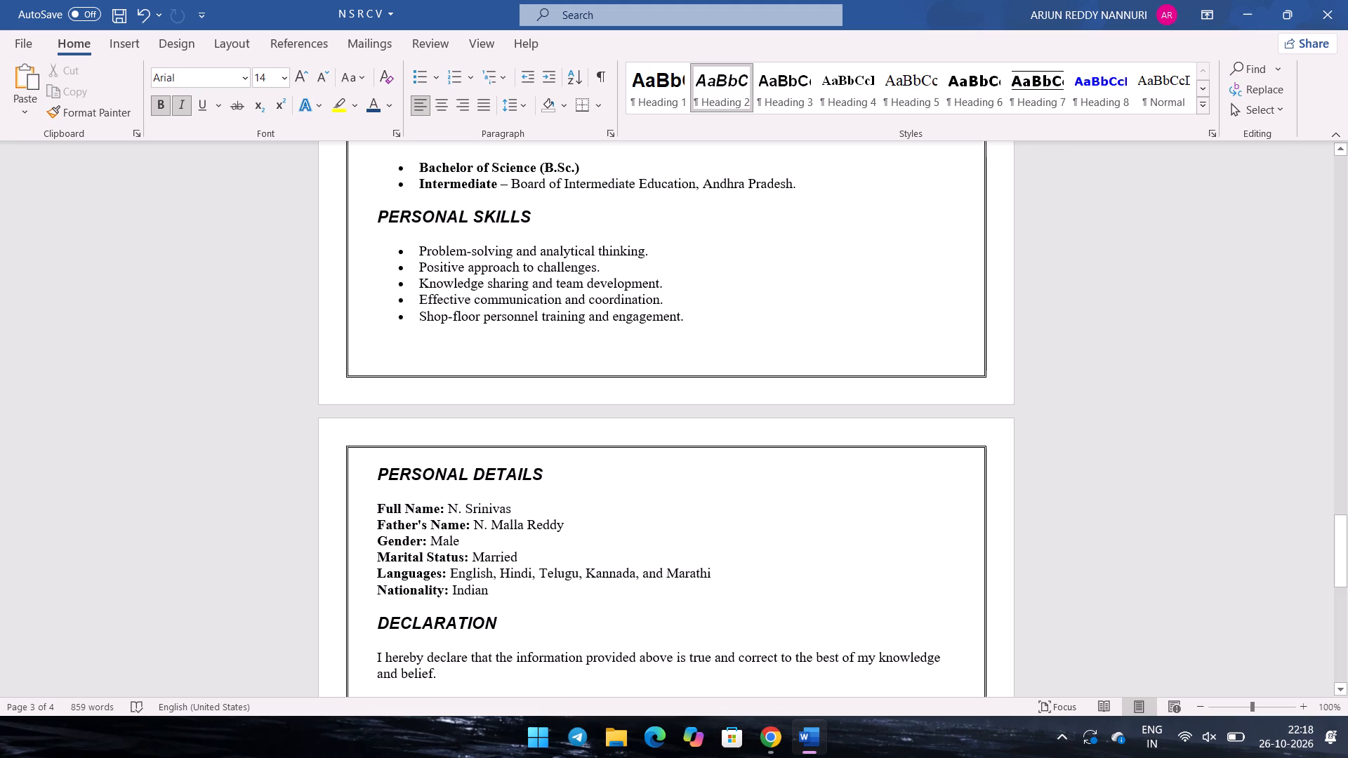
pyautogui.scroll(-2, 715, 282)
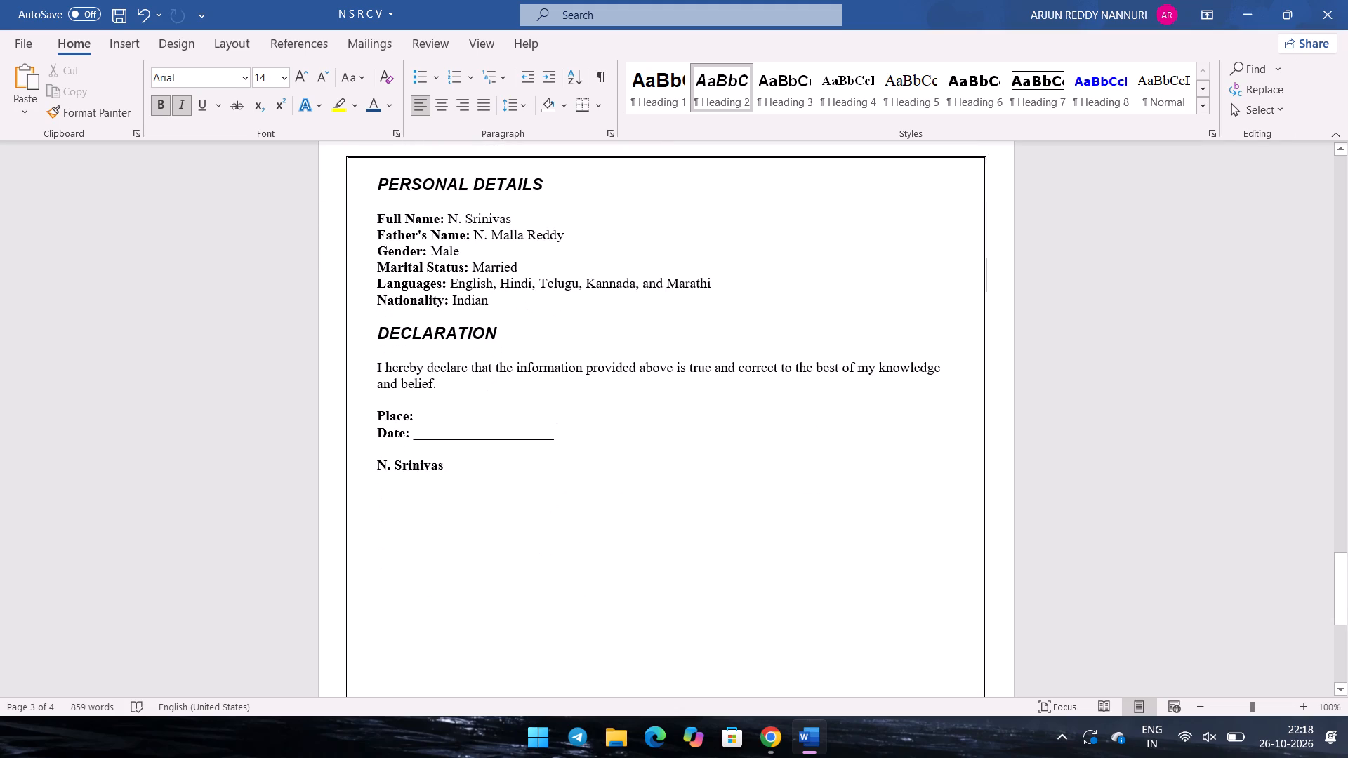
pyautogui.scroll(-1, 715, 282)
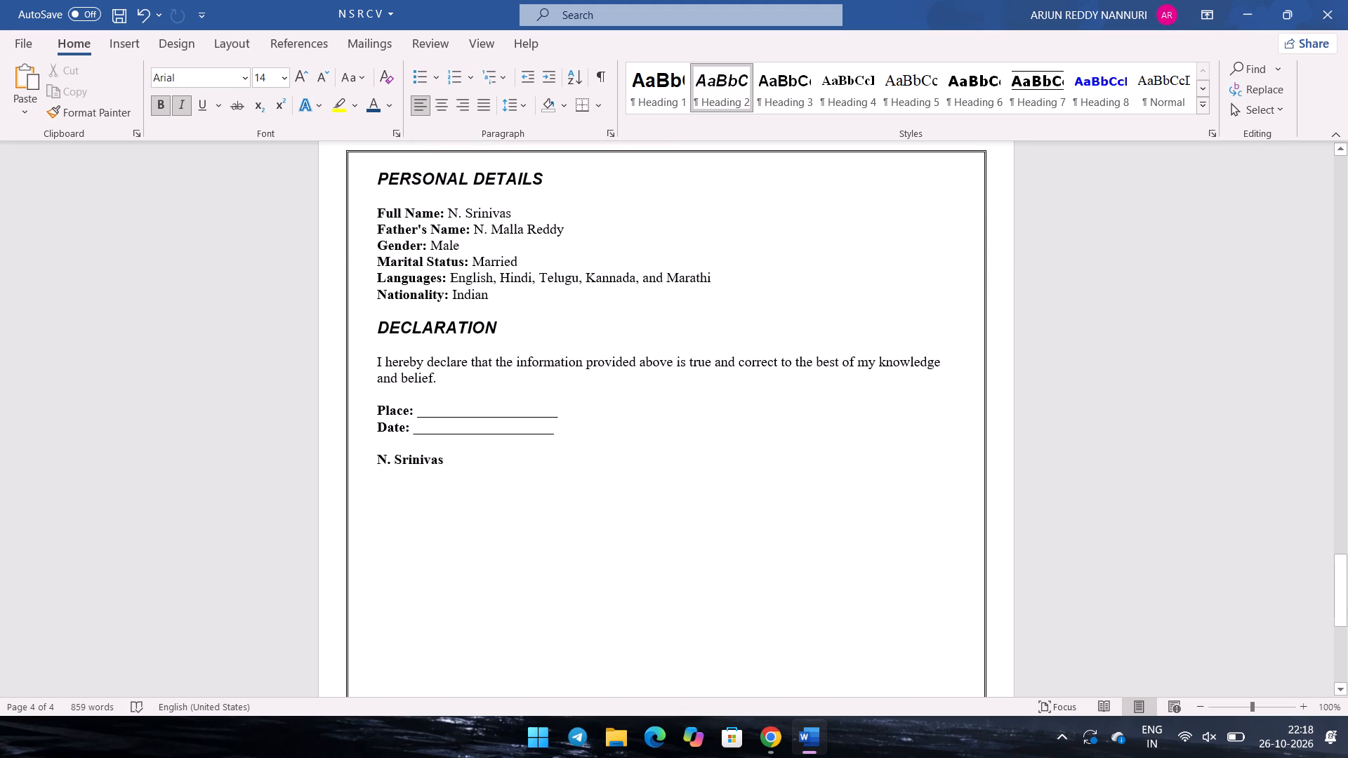
pyautogui.click(725, 275)
pyautogui.press('BackSpace')
pyautogui.press('BackSpace')
pyautogui.press('BackSpace')
pyautogui.press('BackSpace')
pyautogui.press('BackSpace')
pyautogui.press('BackSpace')
pyautogui.press('BackSpace')
pyautogui.press('BackSpace')
pyautogui.press('BackSpace')
pyautogui.press('BackSpace')
pyautogui.press('BackSpace')
pyautogui.press('BackSpace')
pyautogui.press('BackSpace')
pyautogui.press('BackSpace')
pyautogui.press('BackSpace')
pyautogui.press('BackSpace')
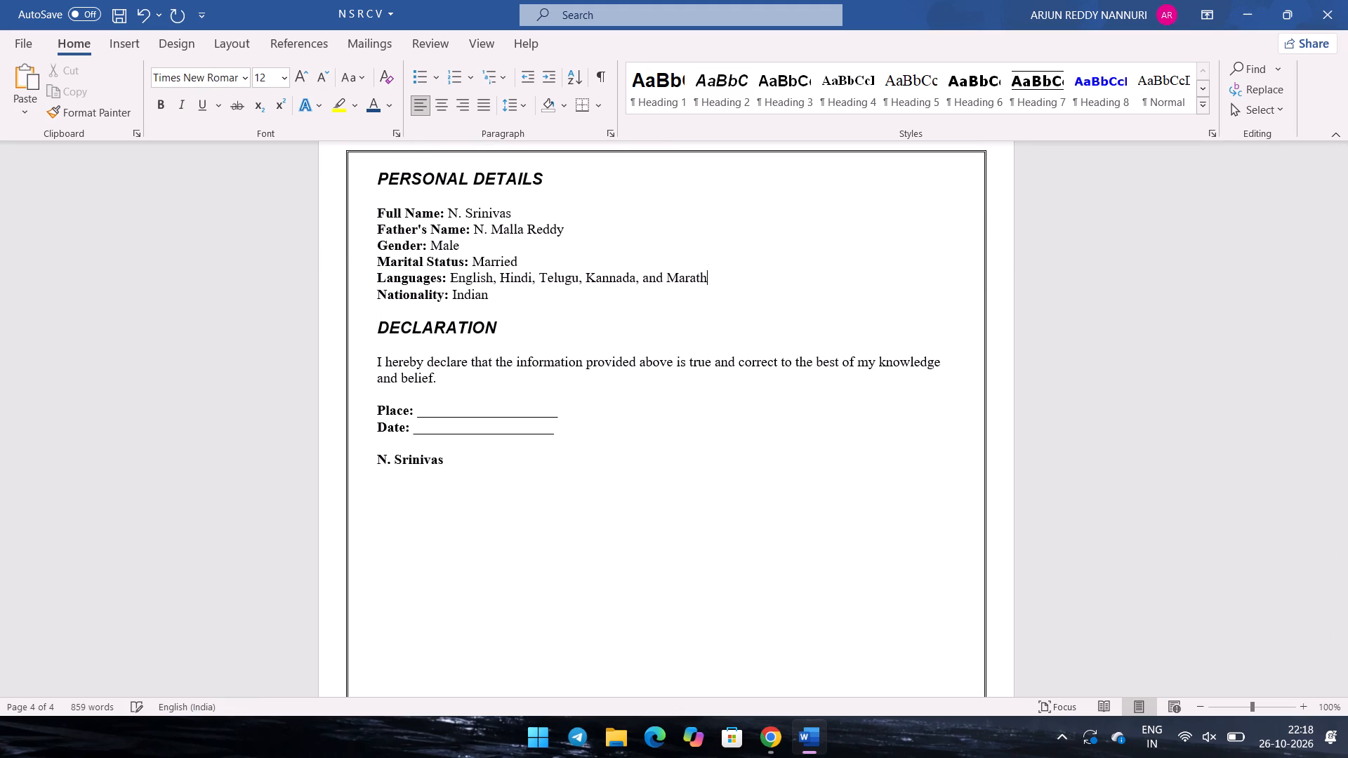
pyautogui.press('BackSpace')
pyautogui.press('BackSpace')
pyautogui.press('BackSpace')
pyautogui.press('BackSpace')
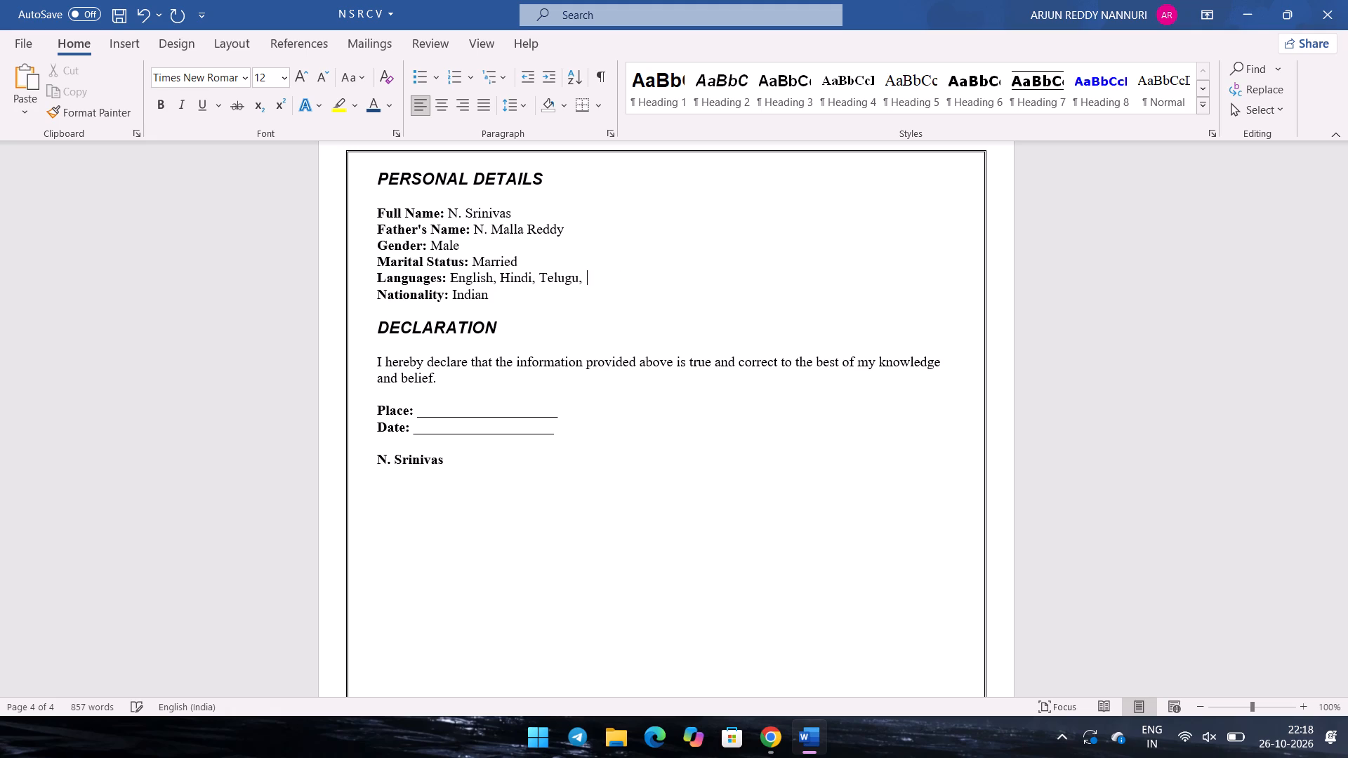
pyautogui.press('BackSpace')
pyautogui.press('BackSpace')
pyautogui.press('BackSpace')
pyautogui.press('BackSpace')
pyautogui.press('BackSpace')
pyautogui.press('BackSpace')
pyautogui.press('BackSpace')
pyautogui.press('BackSpace')
pyautogui.press('BackSpace')
pyautogui.press('BackSpace')
pyautogui.press('.')
# Insert "Telugu, " before English in the Languages entry under PERSONAL DETAILS.
pyautogui.press('Left')
pyautogui.press('Left')
pyautogui.press('Left')
pyautogui.press('Left')
pyautogui.press('Left')
pyautogui.press('Left')
pyautogui.press('Left')
pyautogui.press('Left')
pyautogui.press('Left')
pyautogui.press('Left')
pyautogui.press('Left')
pyautogui.press('Left')
pyautogui.press('Left')
pyautogui.press('Left')
pyautogui.press('Left')
pyautogui.press('Left')
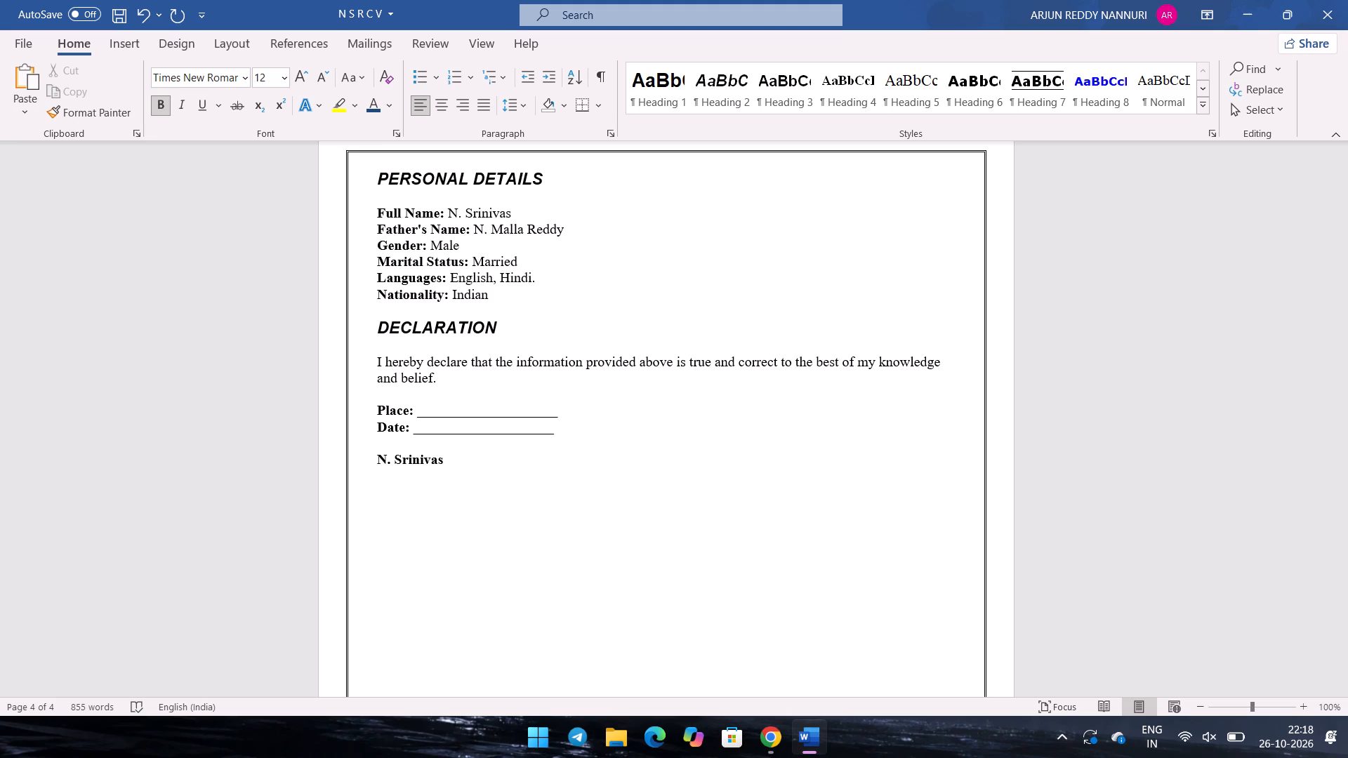
pyautogui.press('Right')
pyautogui.press('e')
pyautogui.press('BackSpace')
pyautogui.write('Te')
pyautogui.write('lugu')
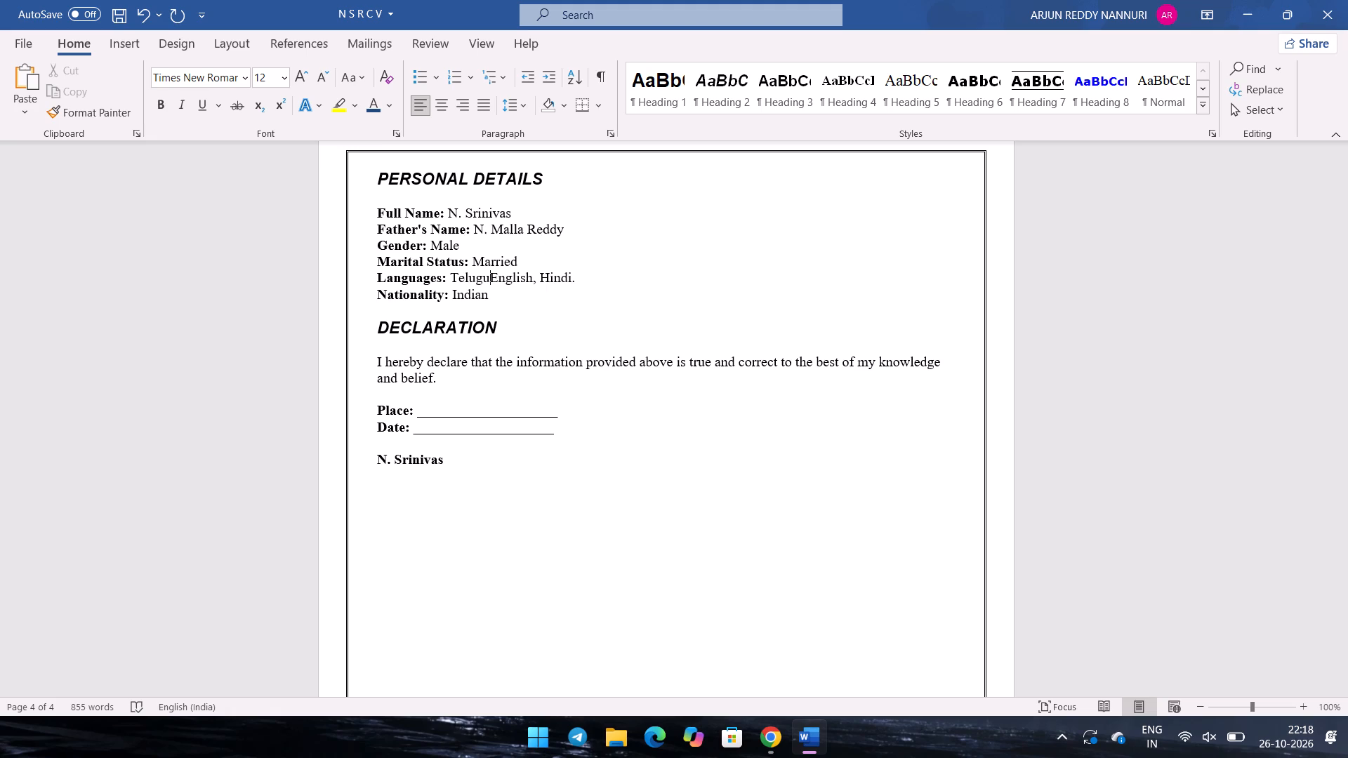
pyautogui.press(',')
pyautogui.press('space')
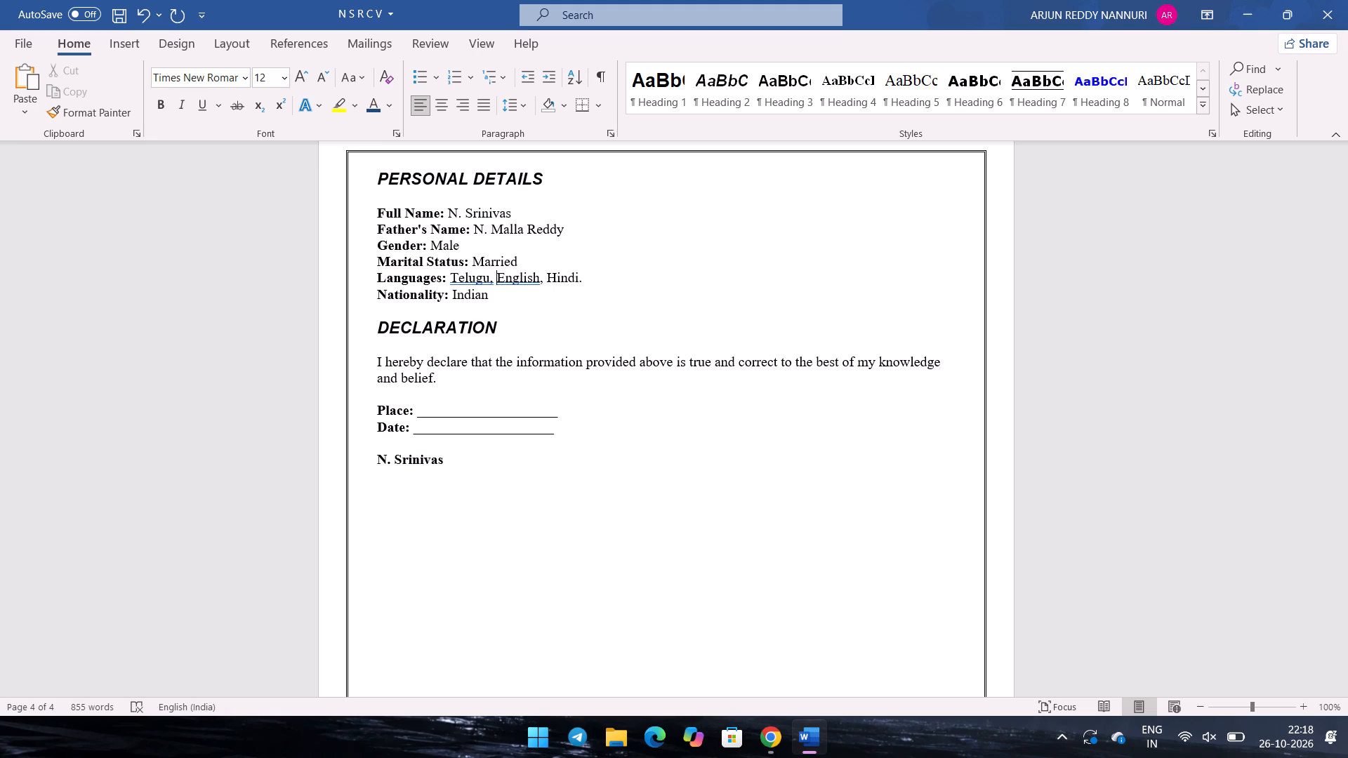
# Look back over the edited CV from the personal details up to the professional summary.
pyautogui.click(702, 303)
pyautogui.scroll(1, 702, 303)
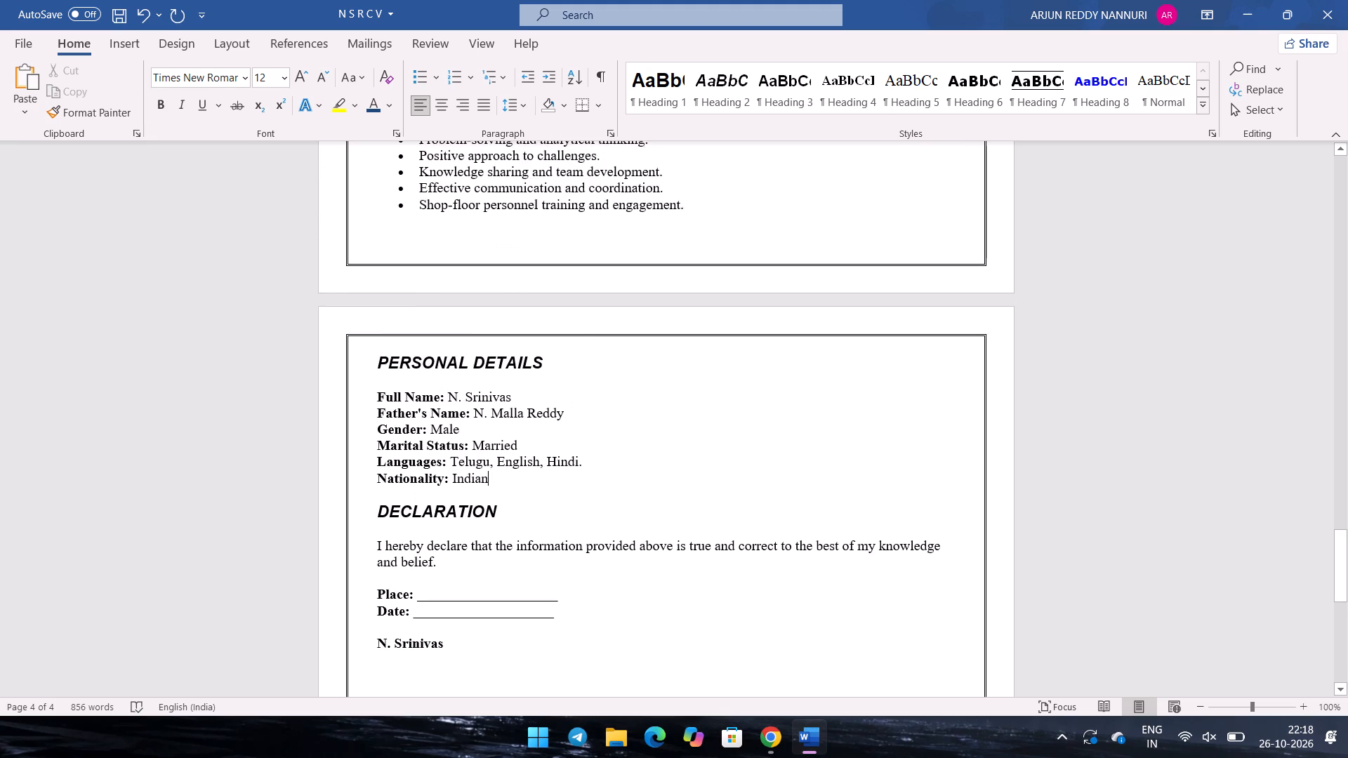
pyautogui.scroll(6, 702, 303)
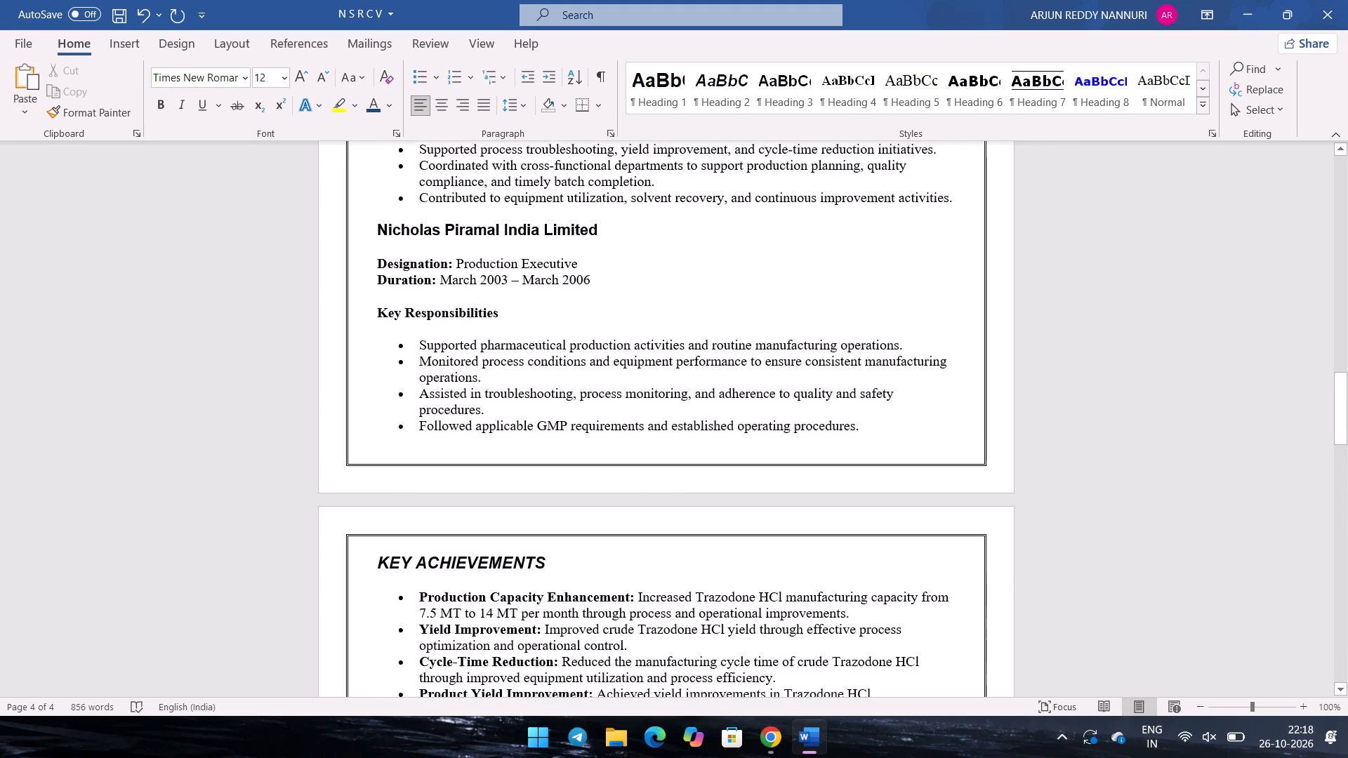
pyautogui.scroll(6, 702, 303)
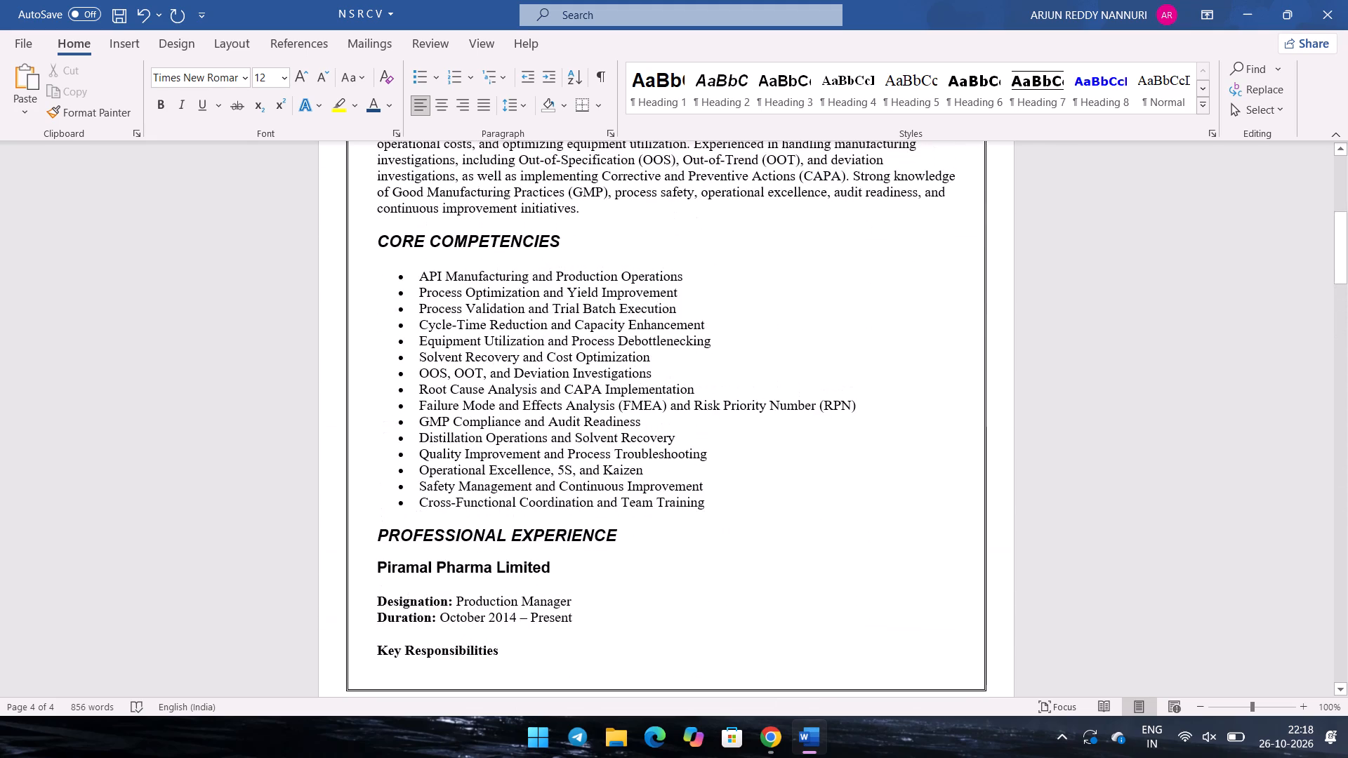
pyautogui.scroll(2, 702, 303)
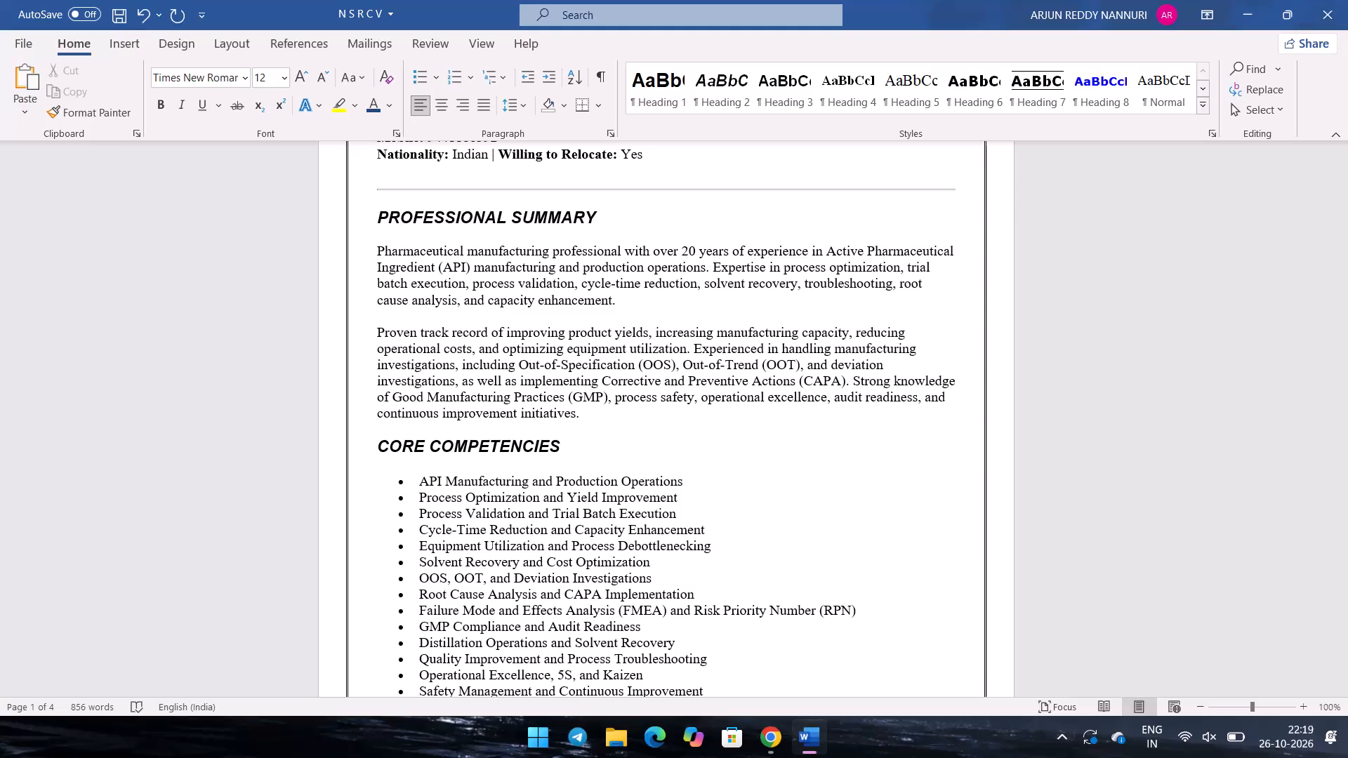
# Save the edited CV under its existing name and close the document.
pyautogui.click(117, 16)
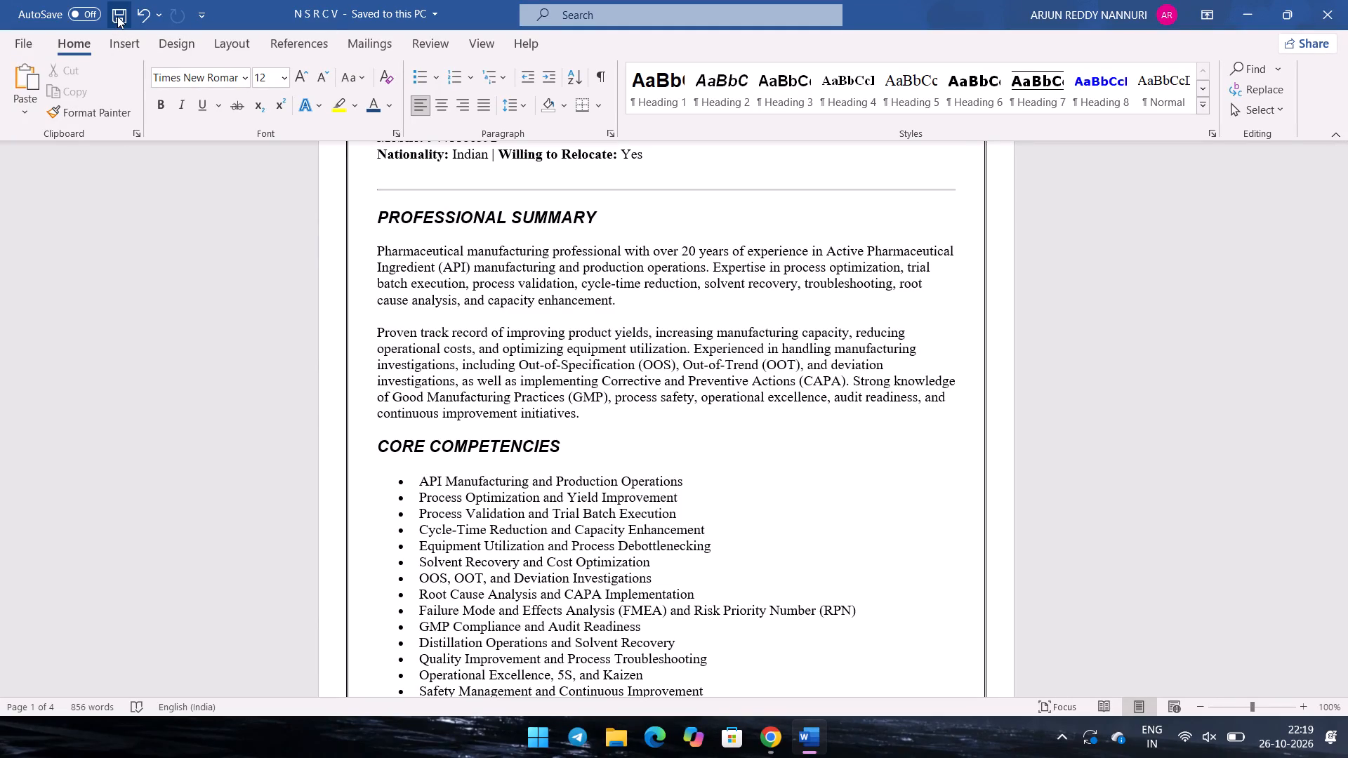
pyautogui.doubleClick(117, 16)
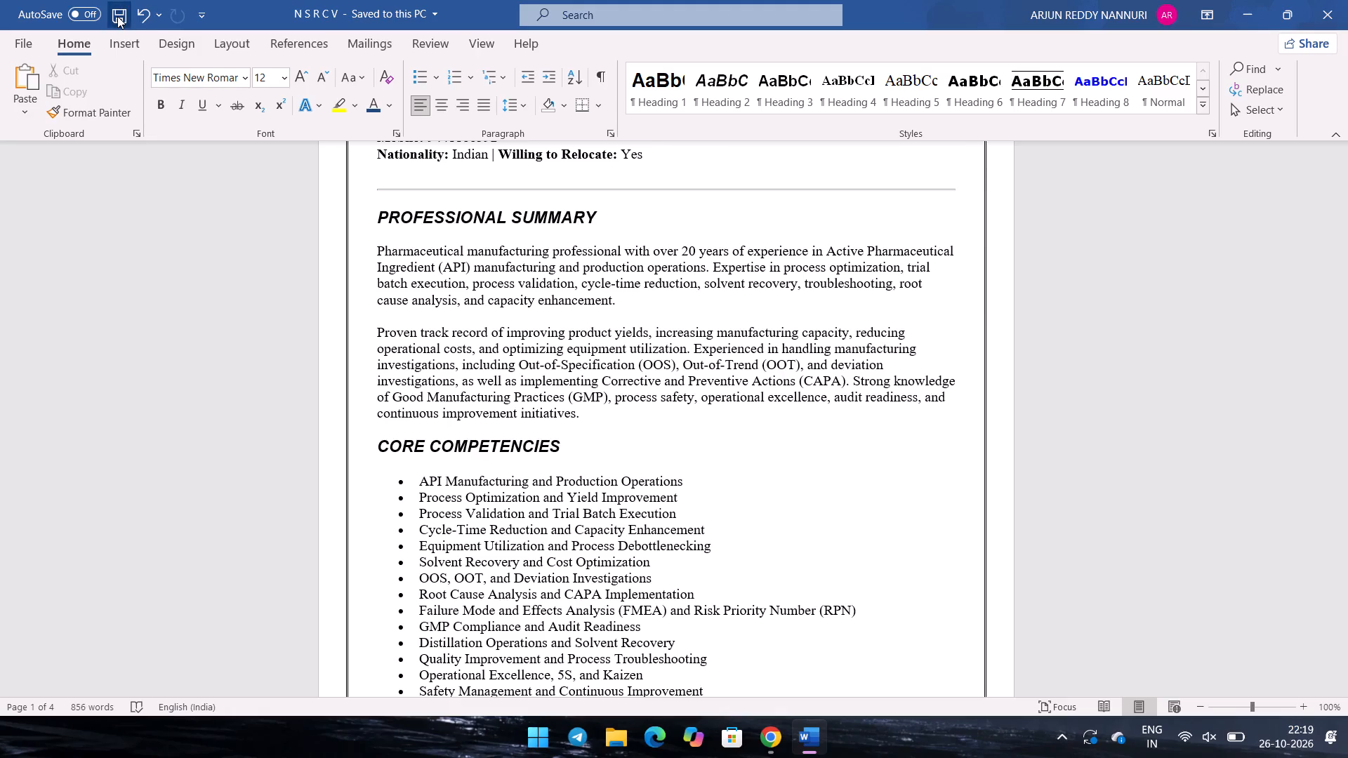
pyautogui.scroll(3, 519, 331)
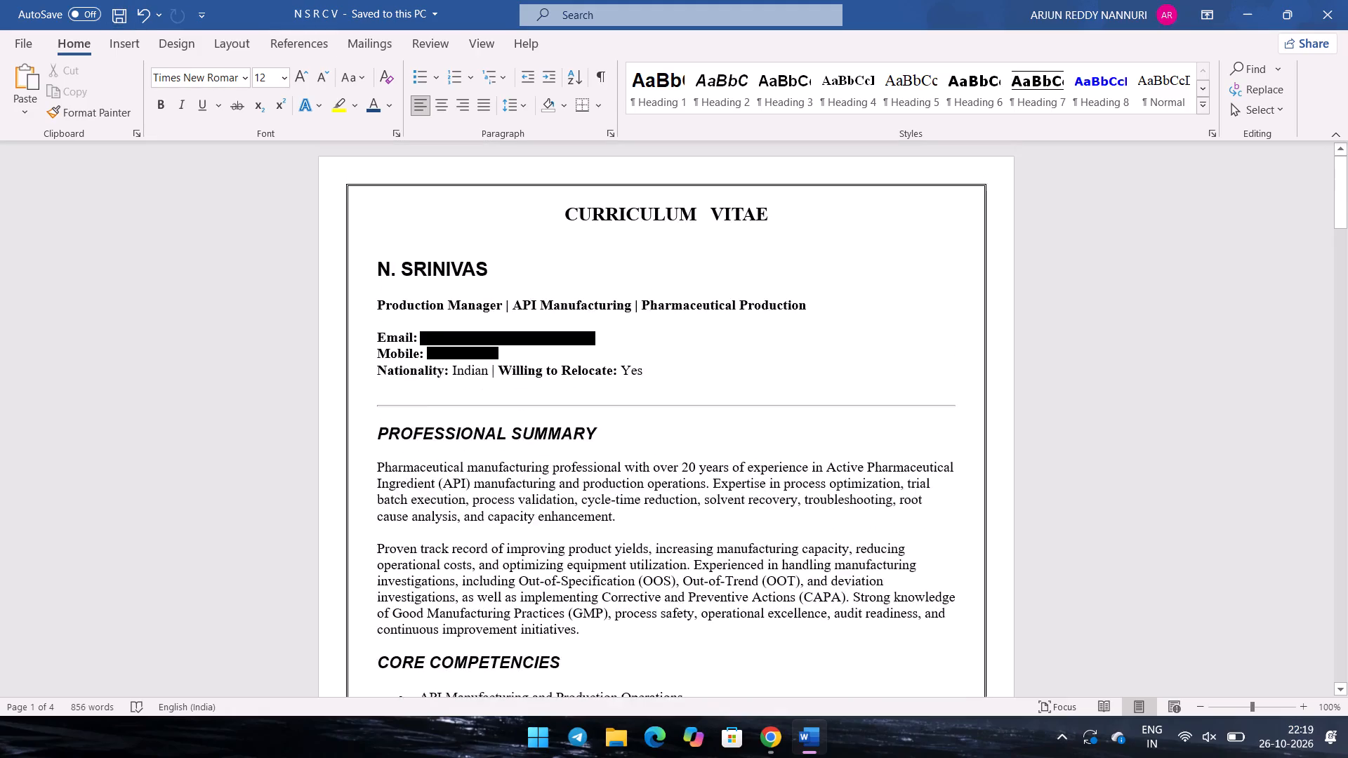
pyautogui.scroll(2, 519, 331)
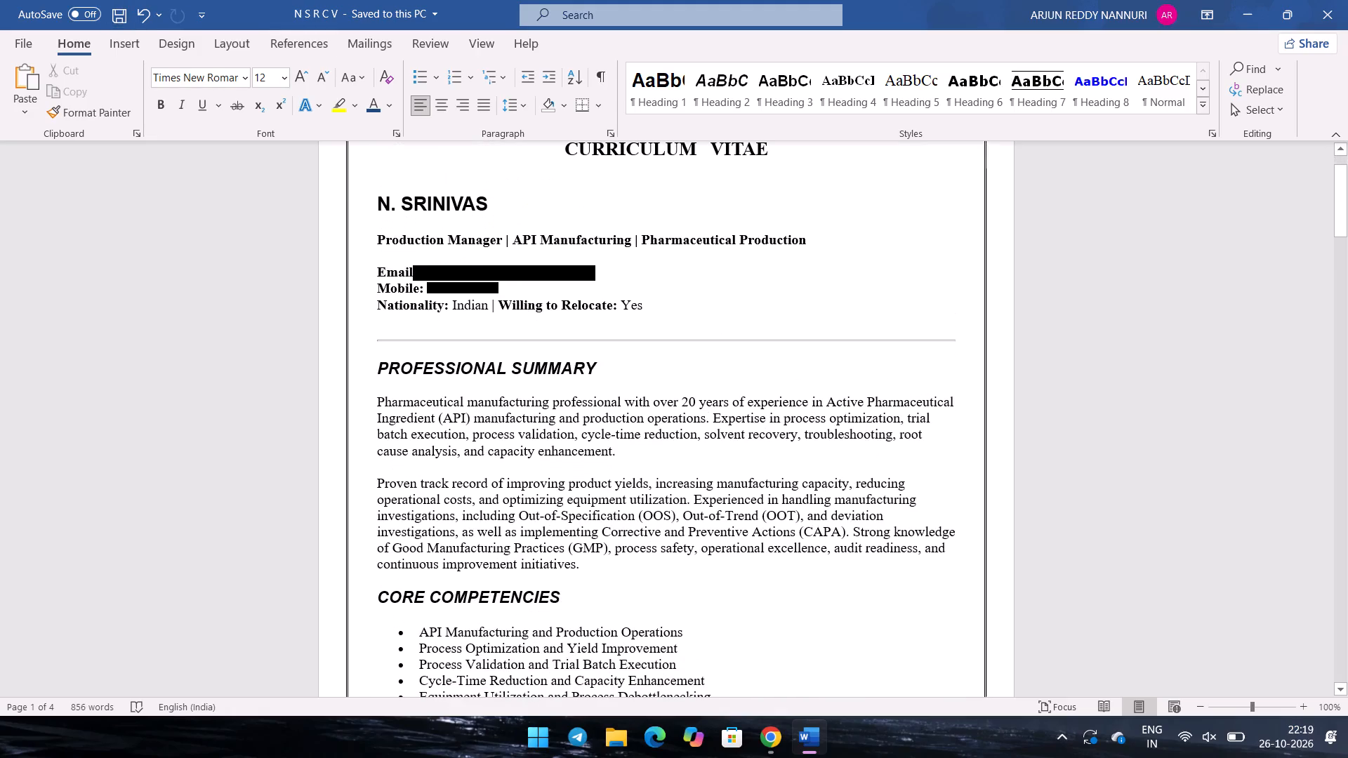
pyautogui.click(117, 11)
pyautogui.click(117, 11)
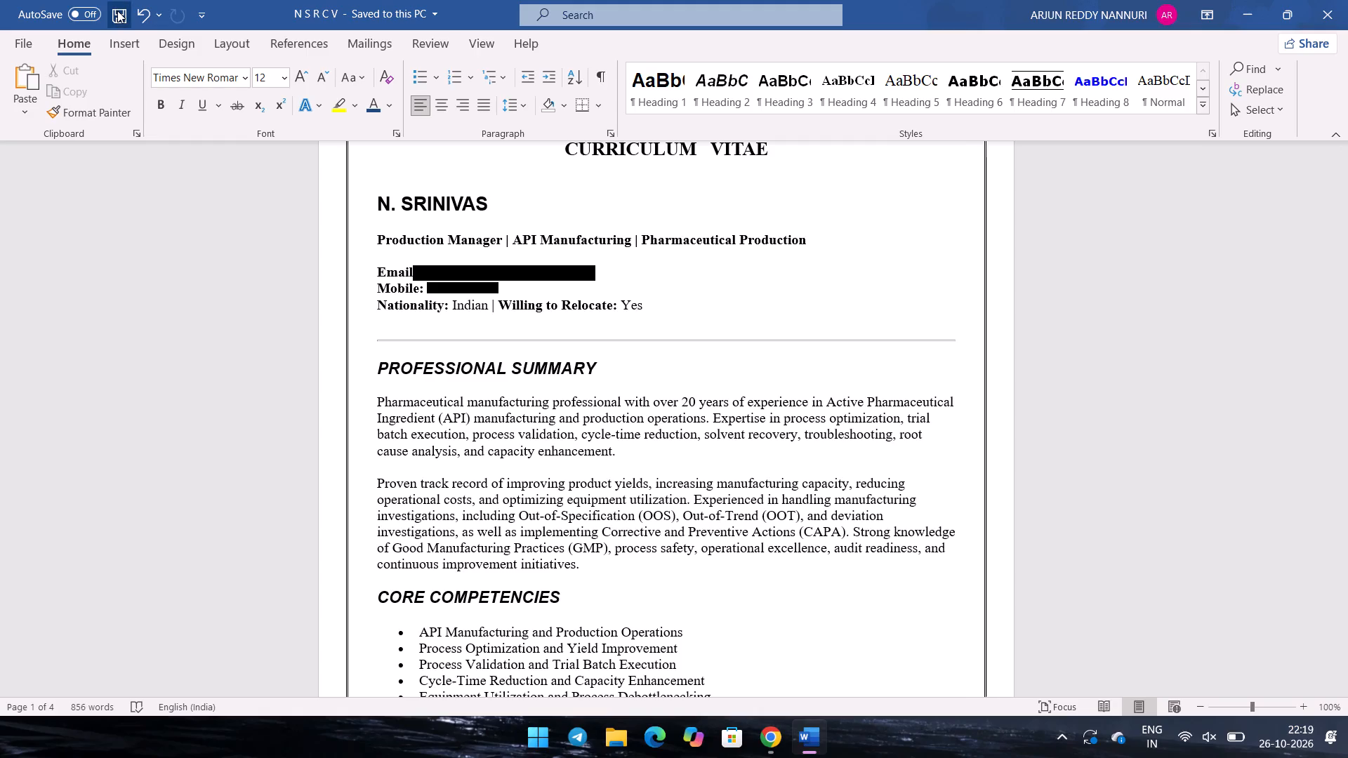
pyautogui.tripleClick(117, 11)
pyautogui.click(117, 11)
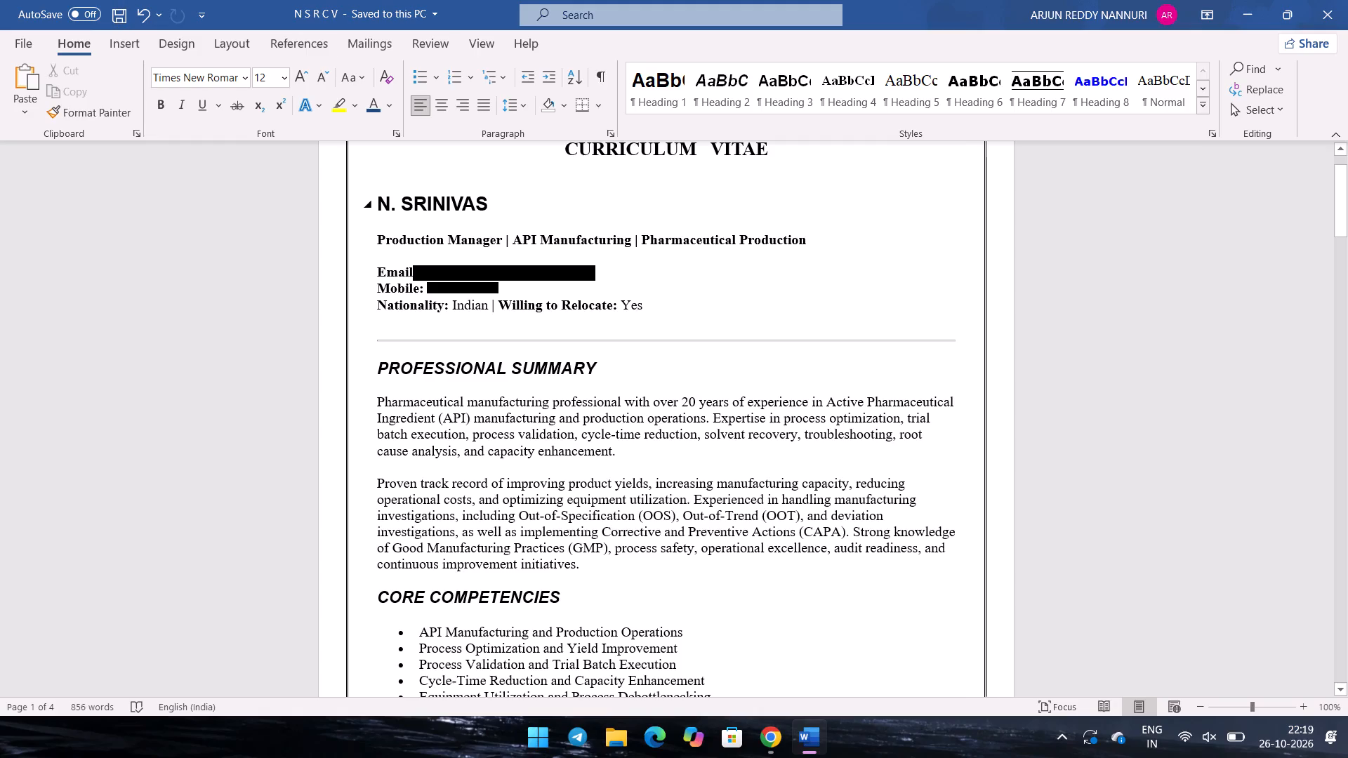
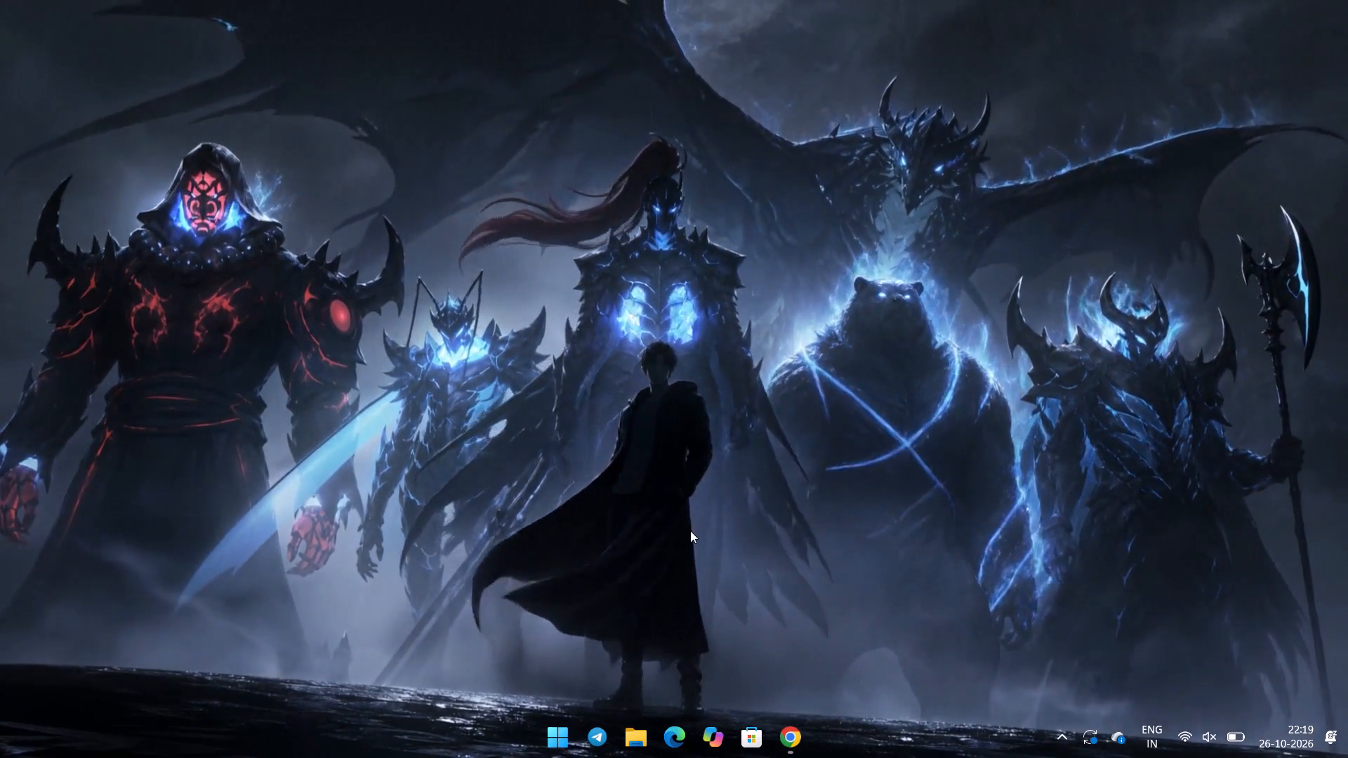
# Switch to File Explorer and look through the recent files on the Home page for the CV documents.
pyautogui.scroll(-2, 690, 531)
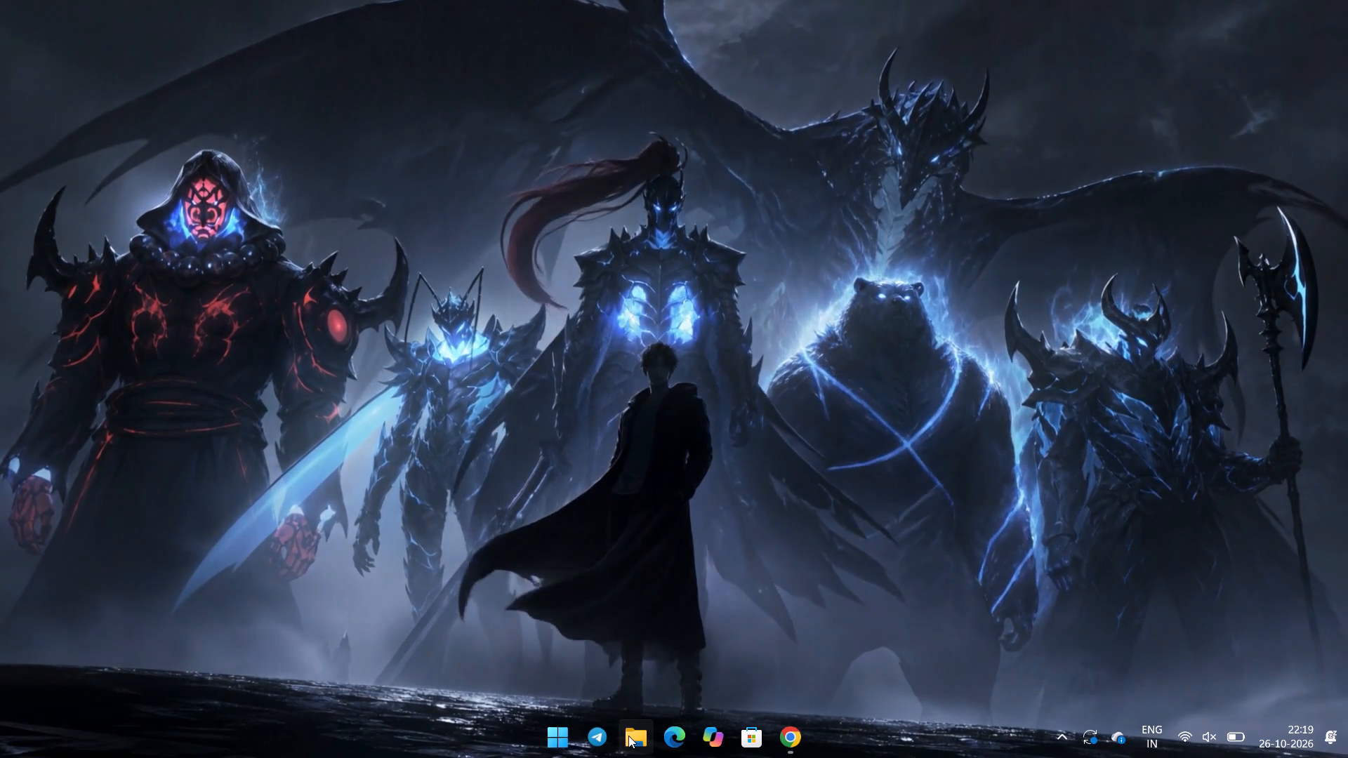
pyautogui.click(628, 736)
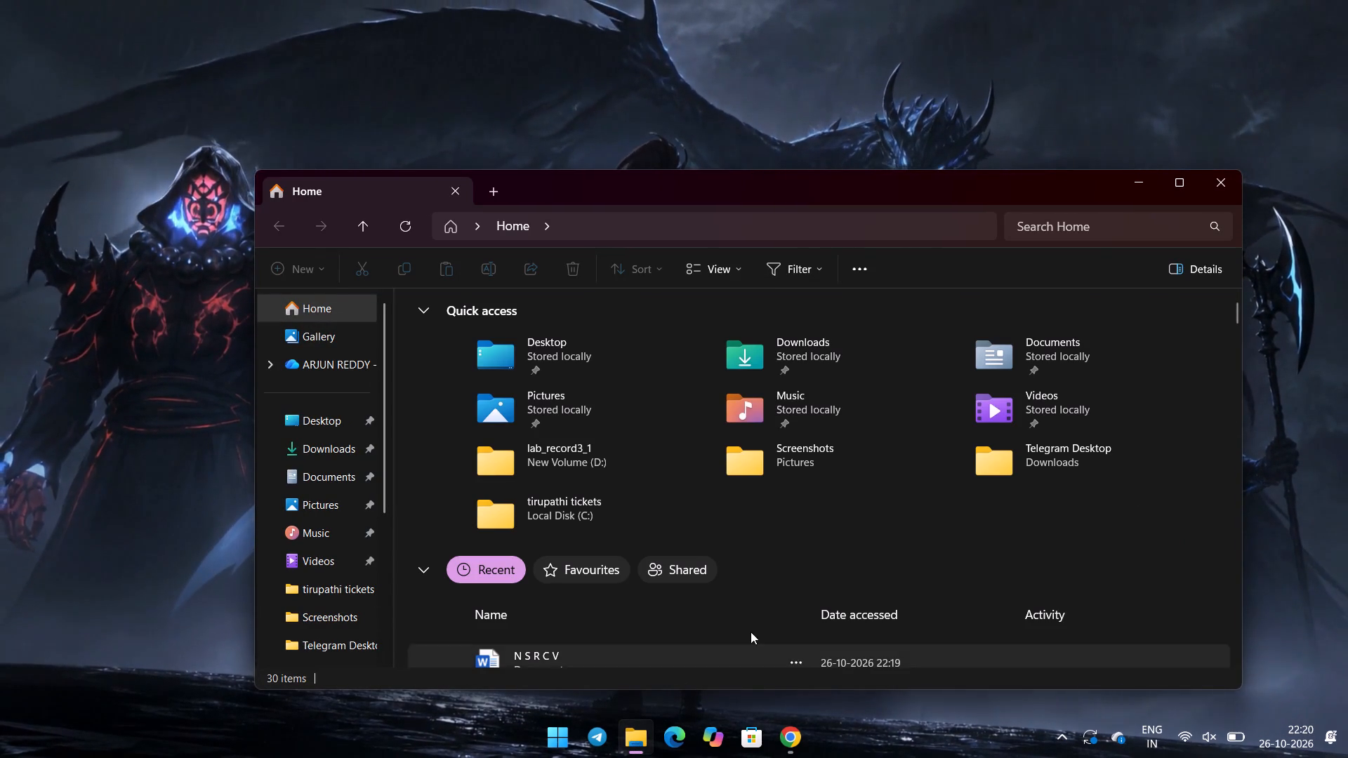
pyautogui.scroll(-3, 817, 578)
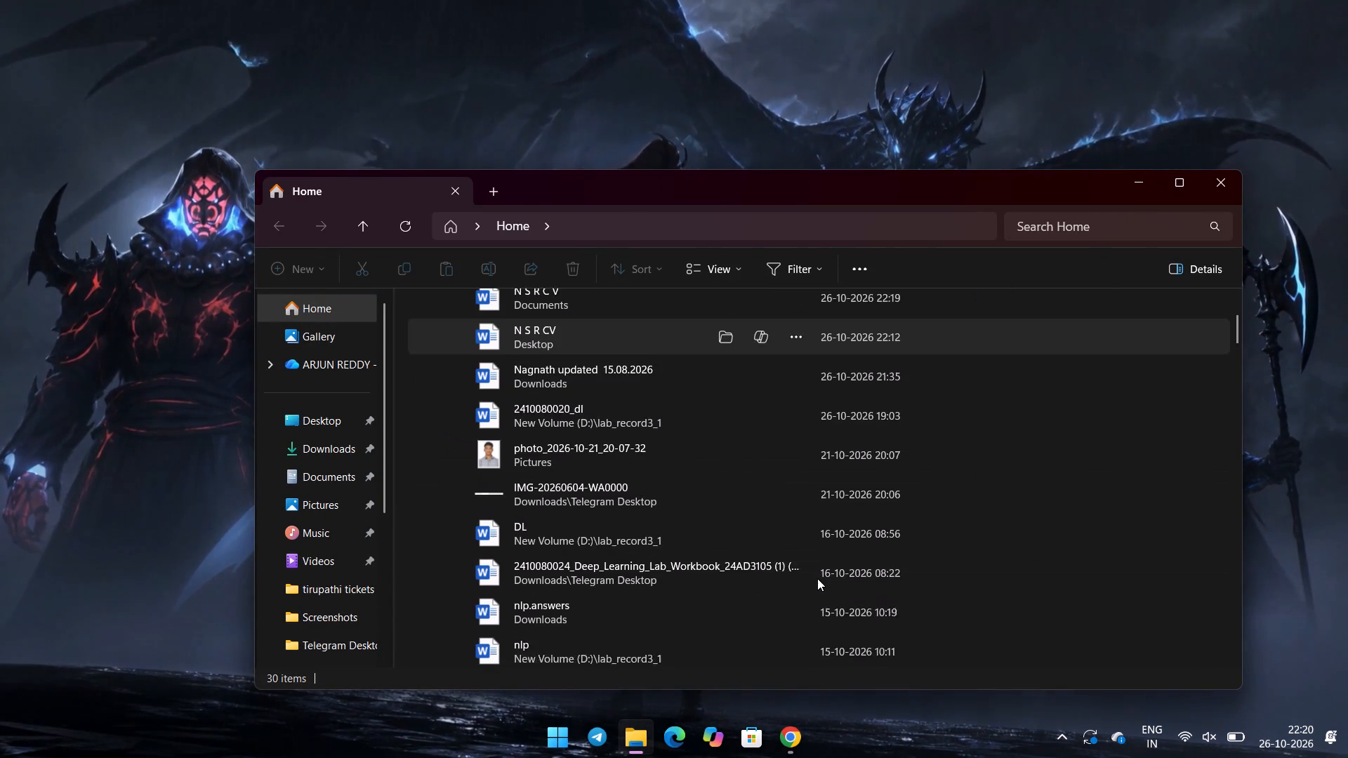
pyautogui.scroll(-1, 817, 578)
pyautogui.scroll(2, 817, 578)
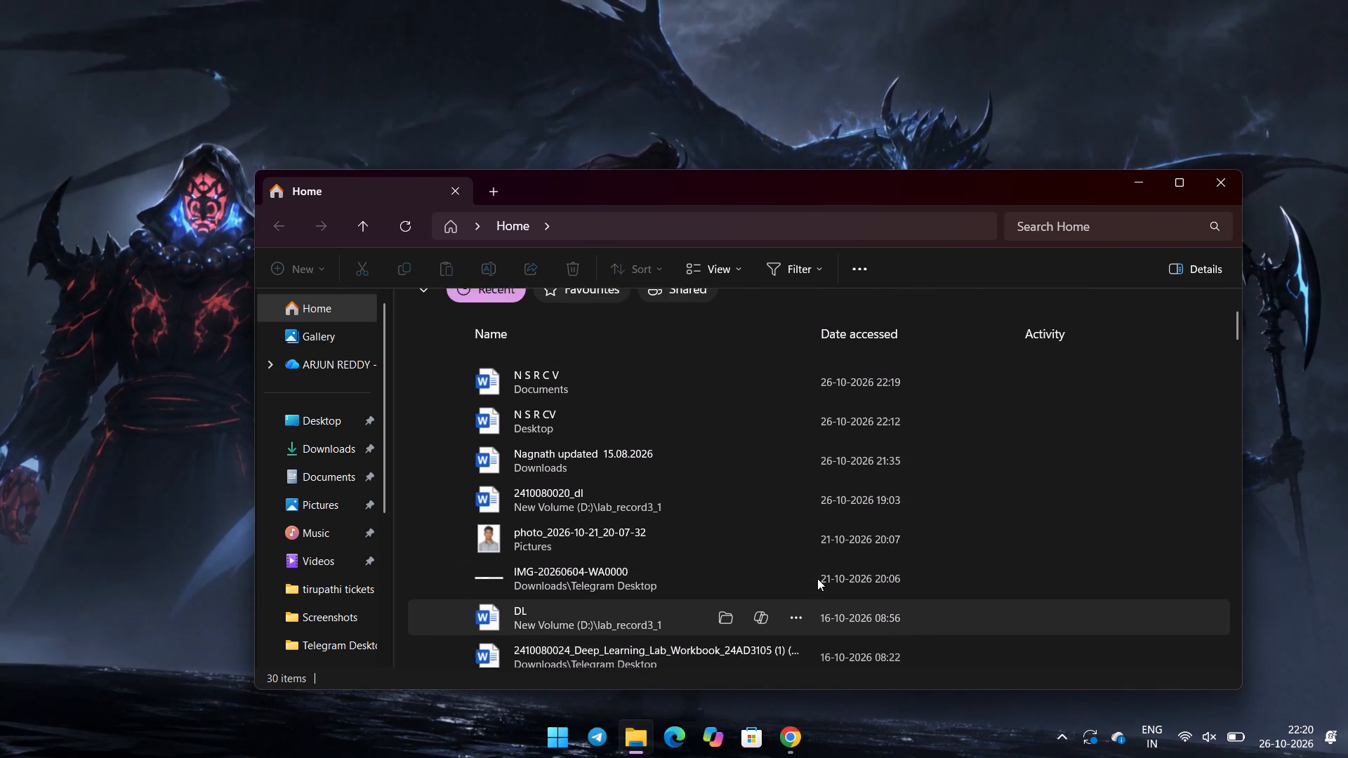
pyautogui.scroll(2, 817, 578)
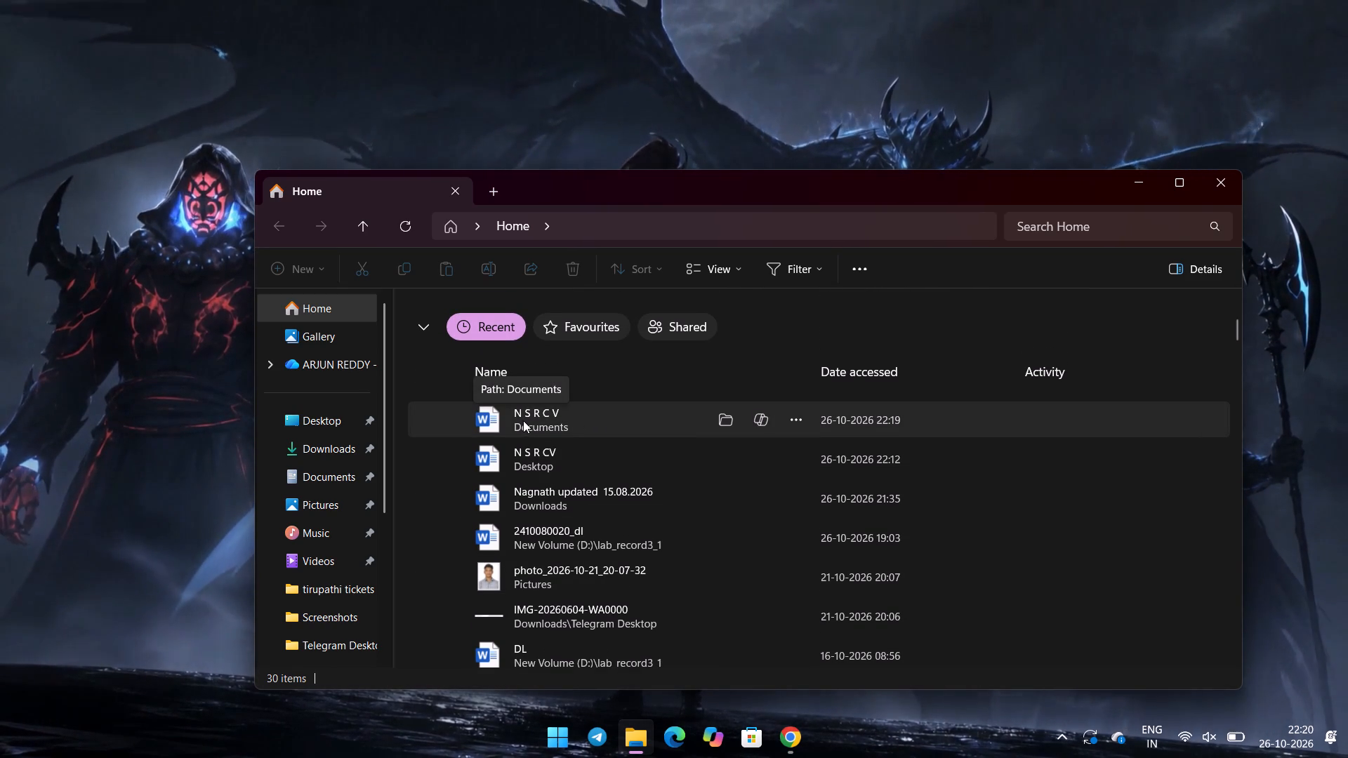
pyautogui.hotkey('shift', 'Down')
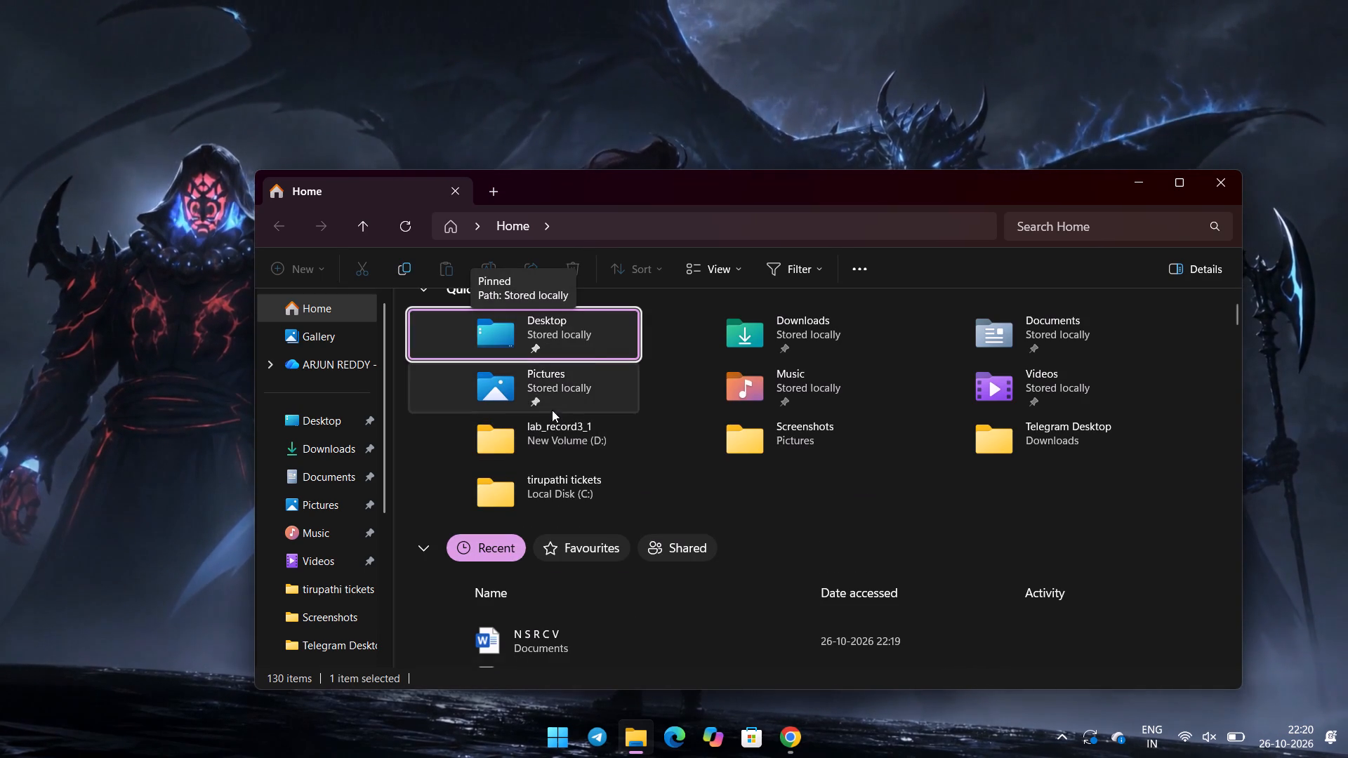
# Check the contents of the Desktop folder and return to the Home page.
pyautogui.doubleClick(574, 329)
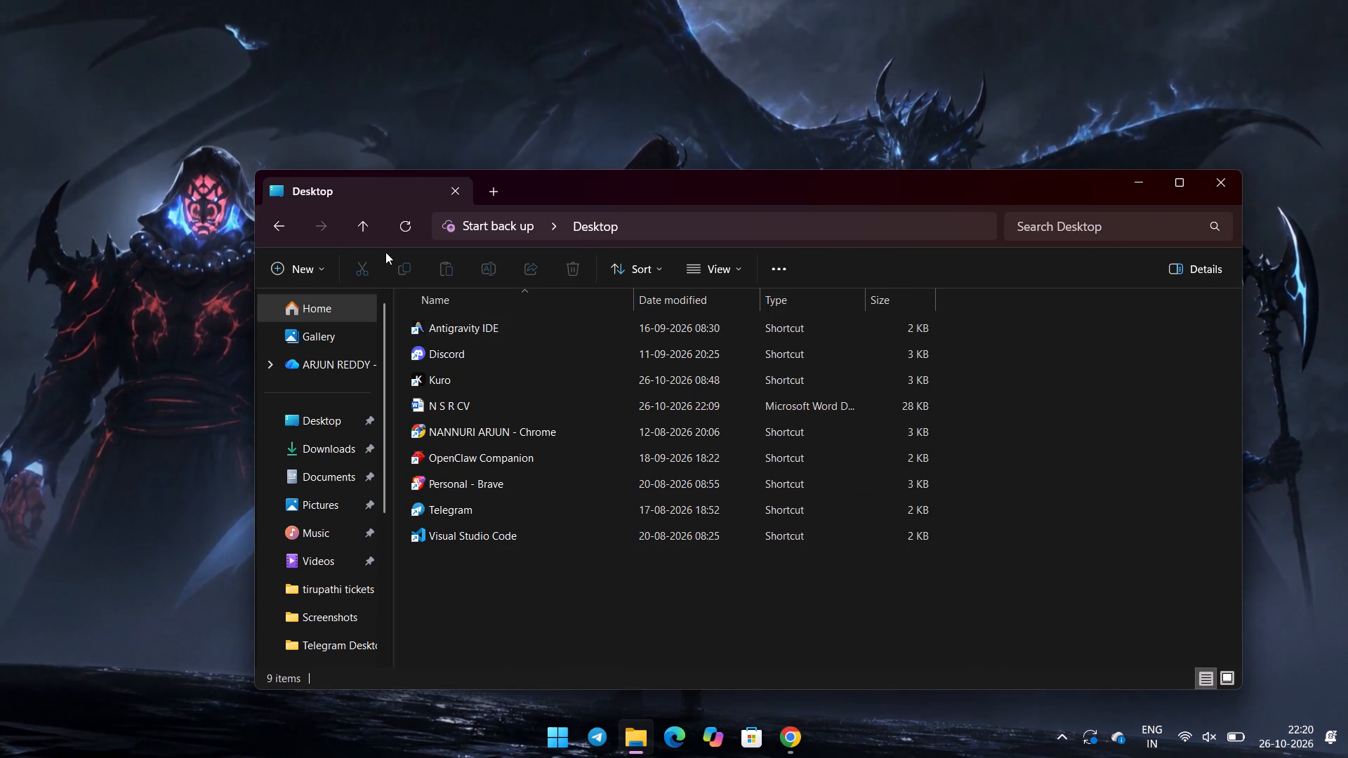
pyautogui.click(280, 222)
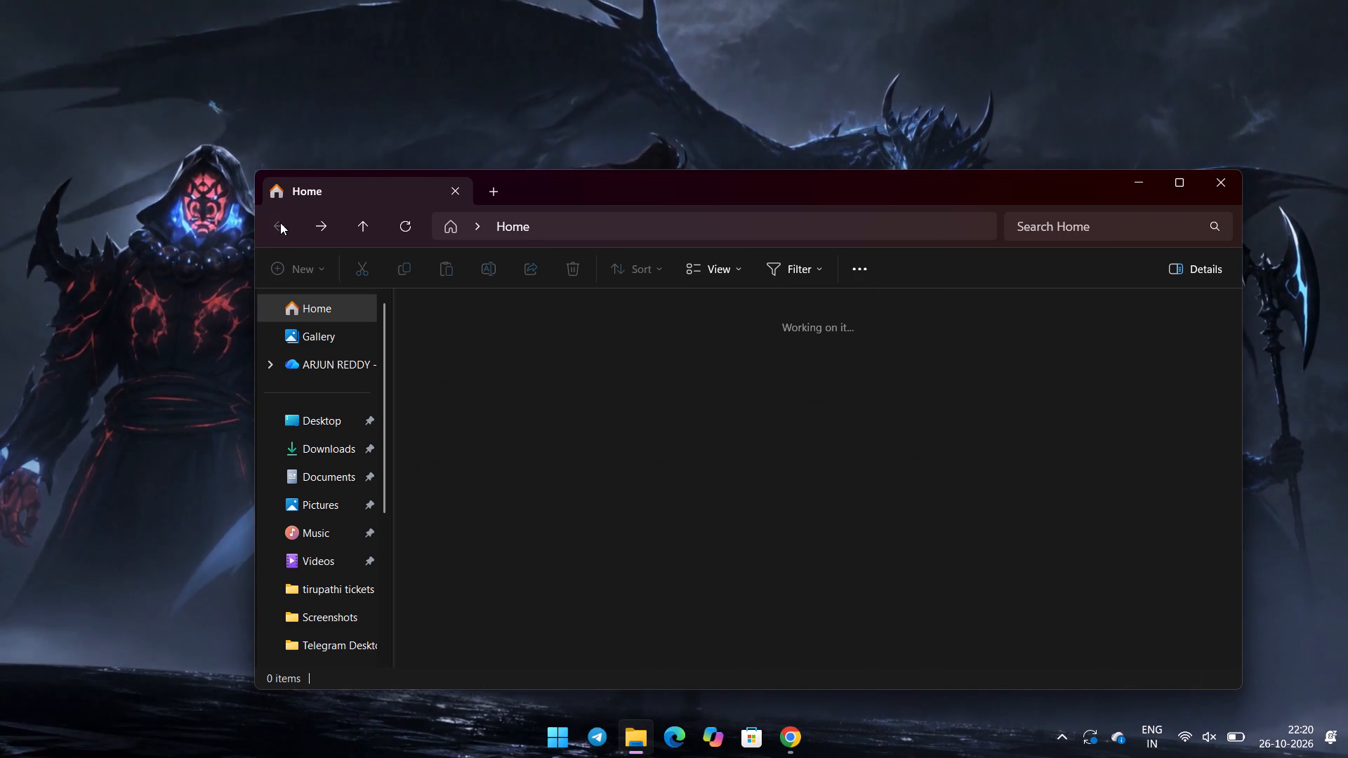
pyautogui.click(280, 222)
pyautogui.click(280, 222)
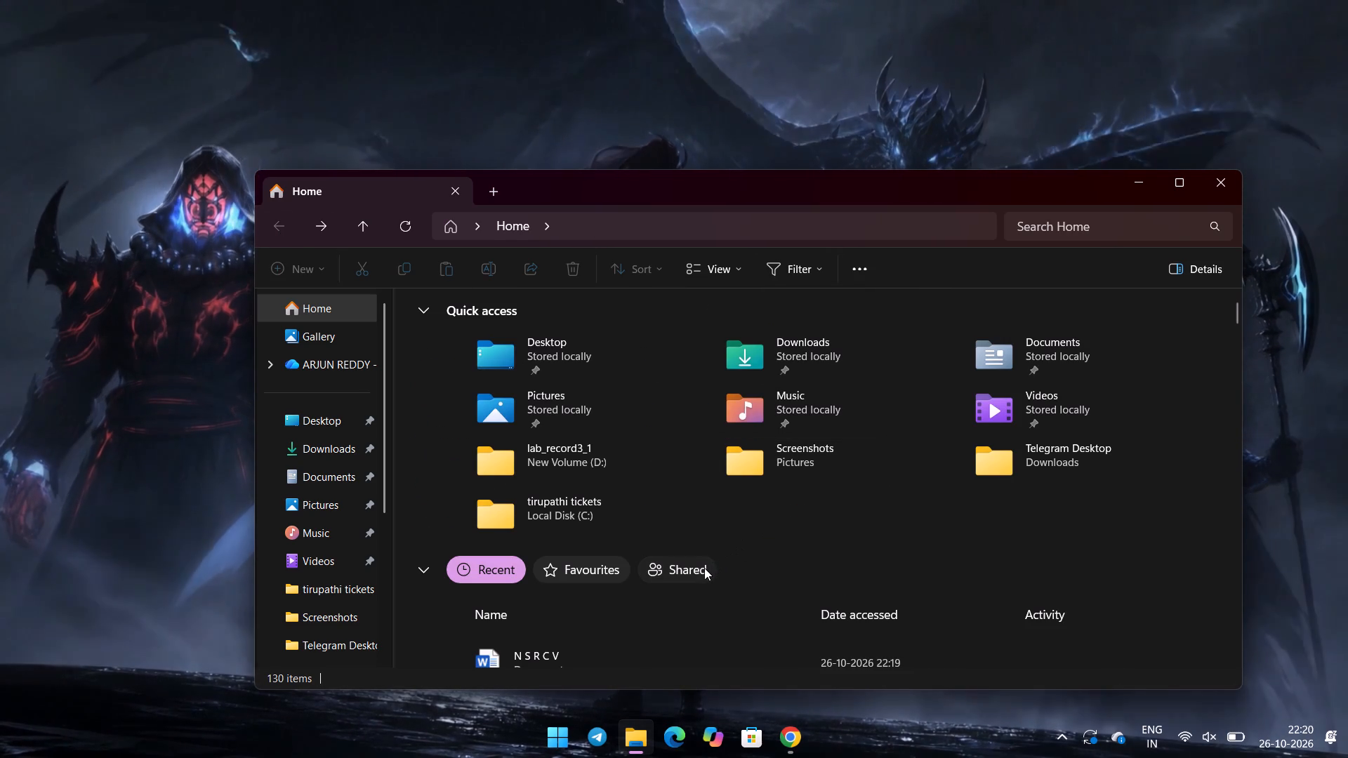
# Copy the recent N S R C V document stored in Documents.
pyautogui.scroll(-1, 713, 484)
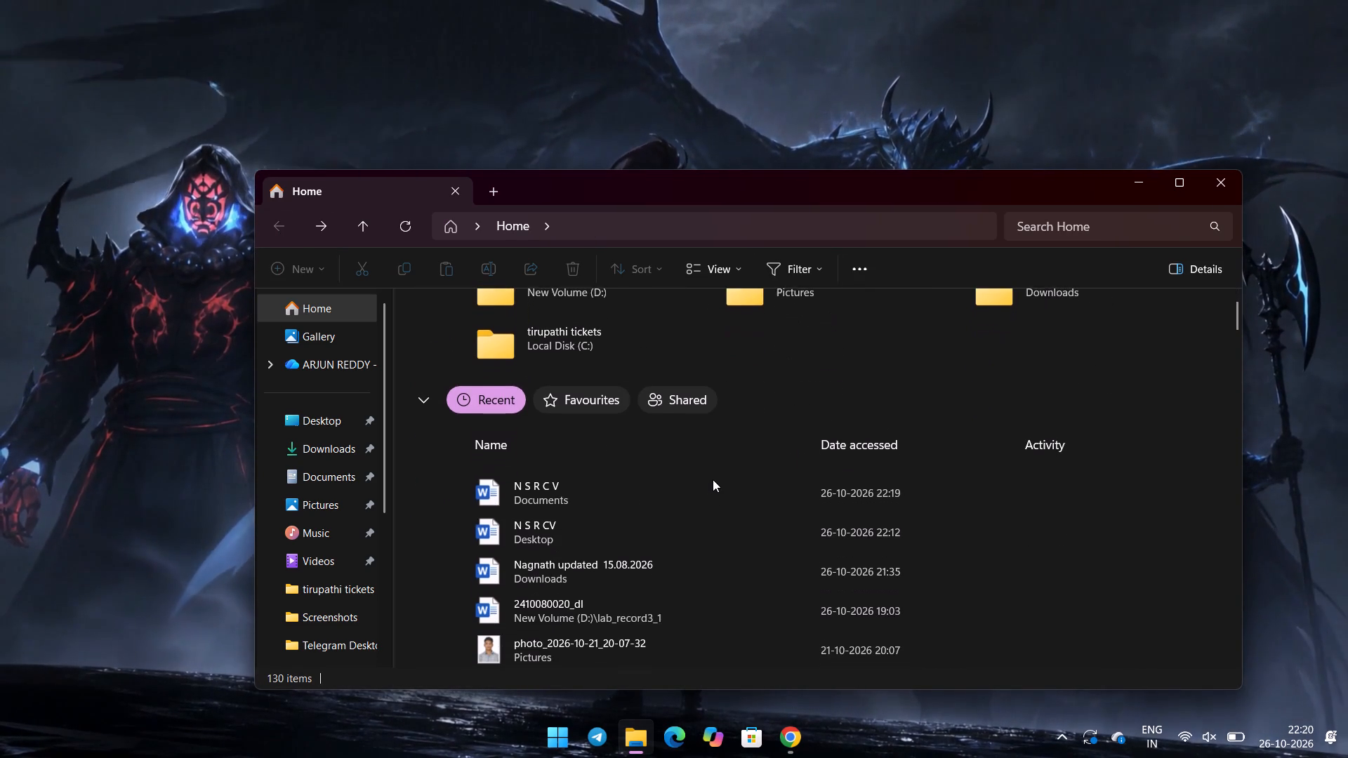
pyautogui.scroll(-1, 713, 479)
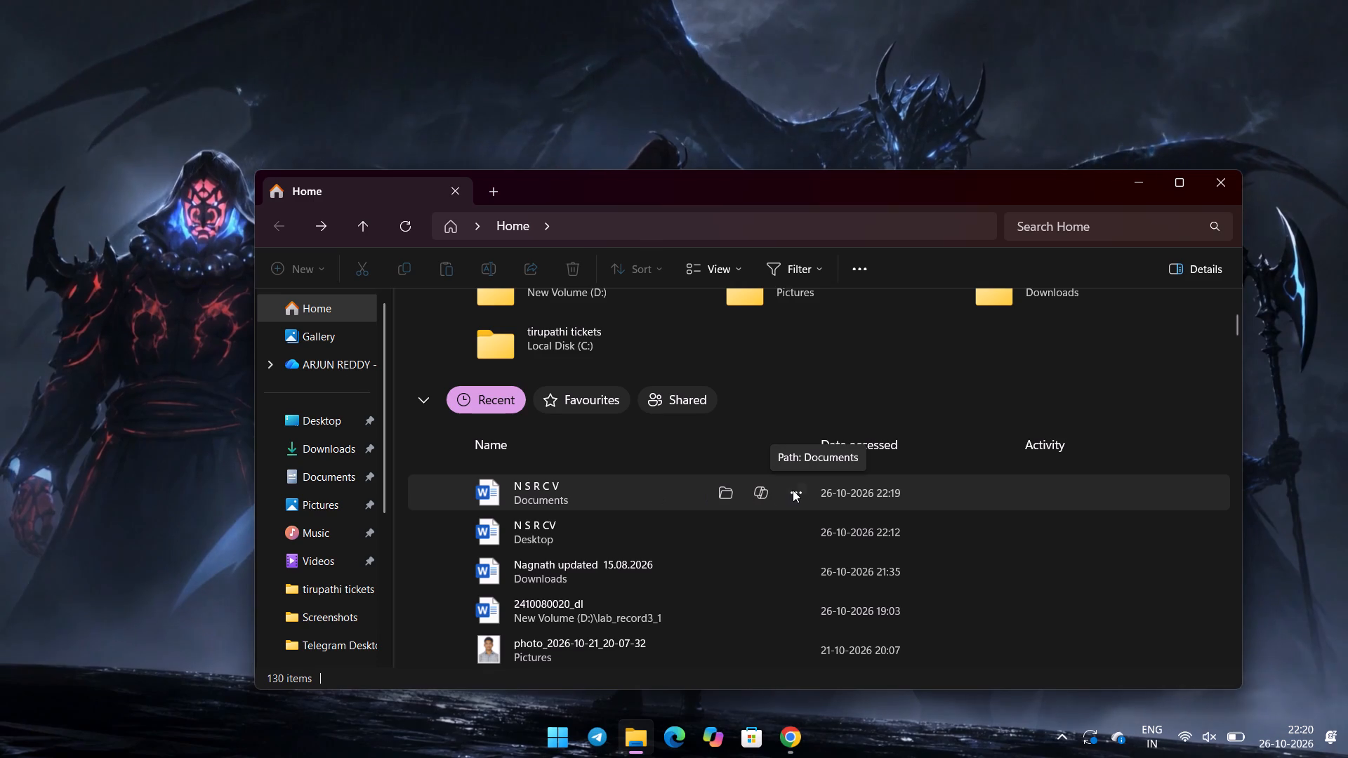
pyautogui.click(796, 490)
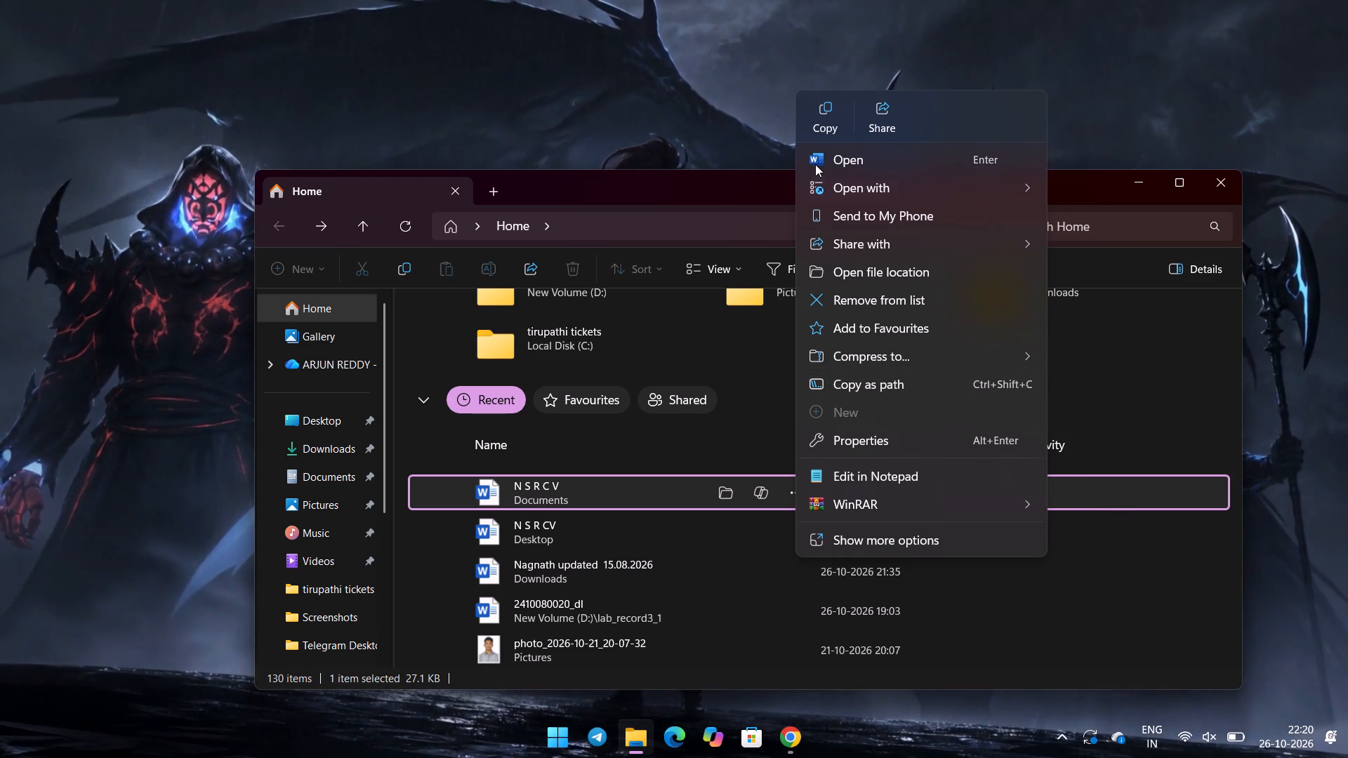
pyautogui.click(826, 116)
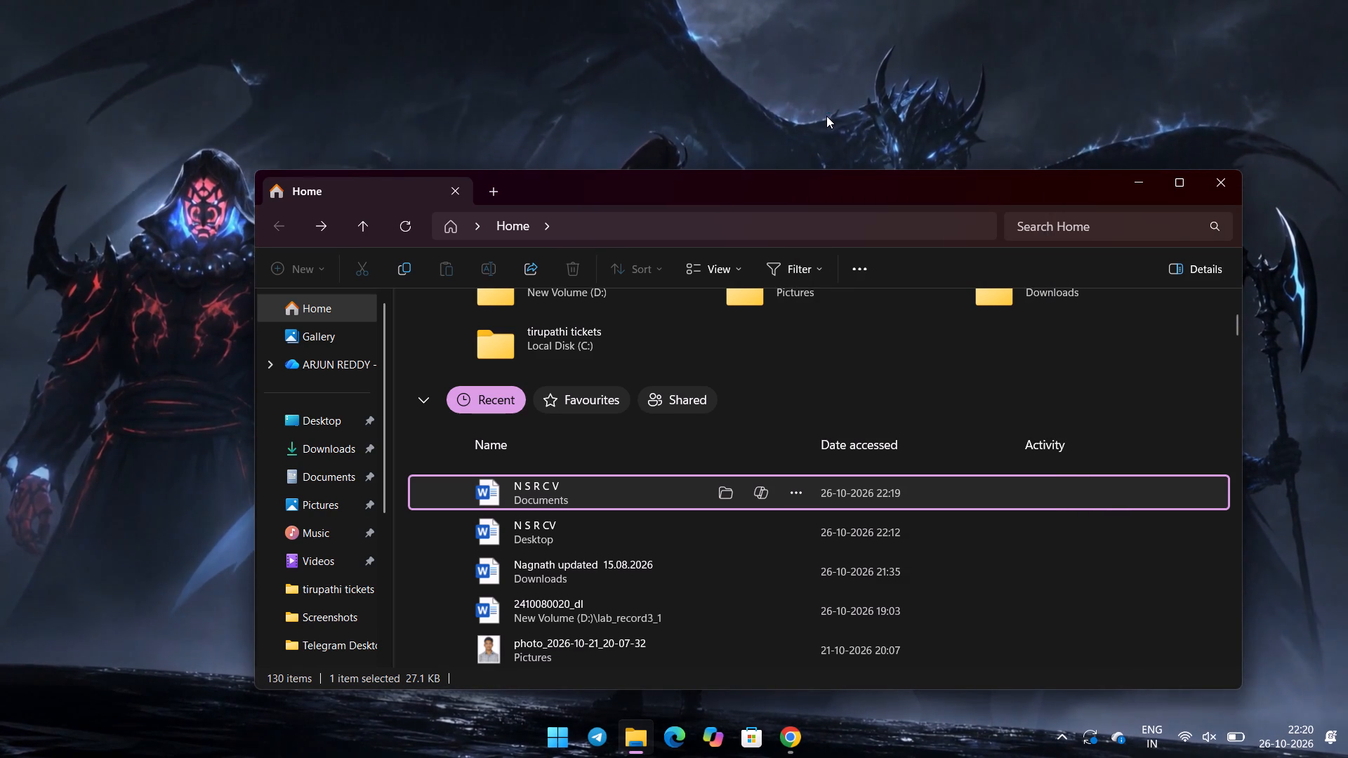
# Extend the selection to the recent N S R CV document stored on the Desktop and copy the selected items.
pyautogui.hotkey('shift', 'Down')
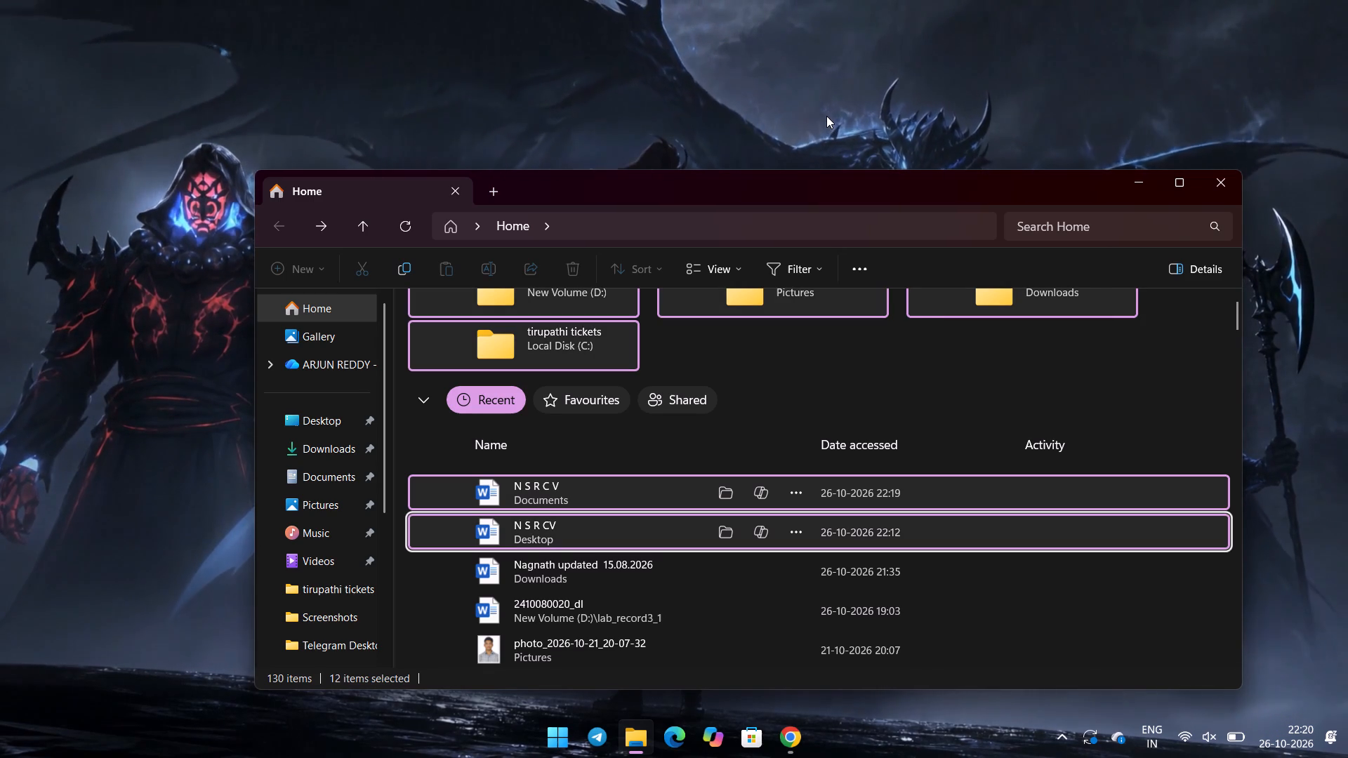
pyautogui.rightClick(796, 526)
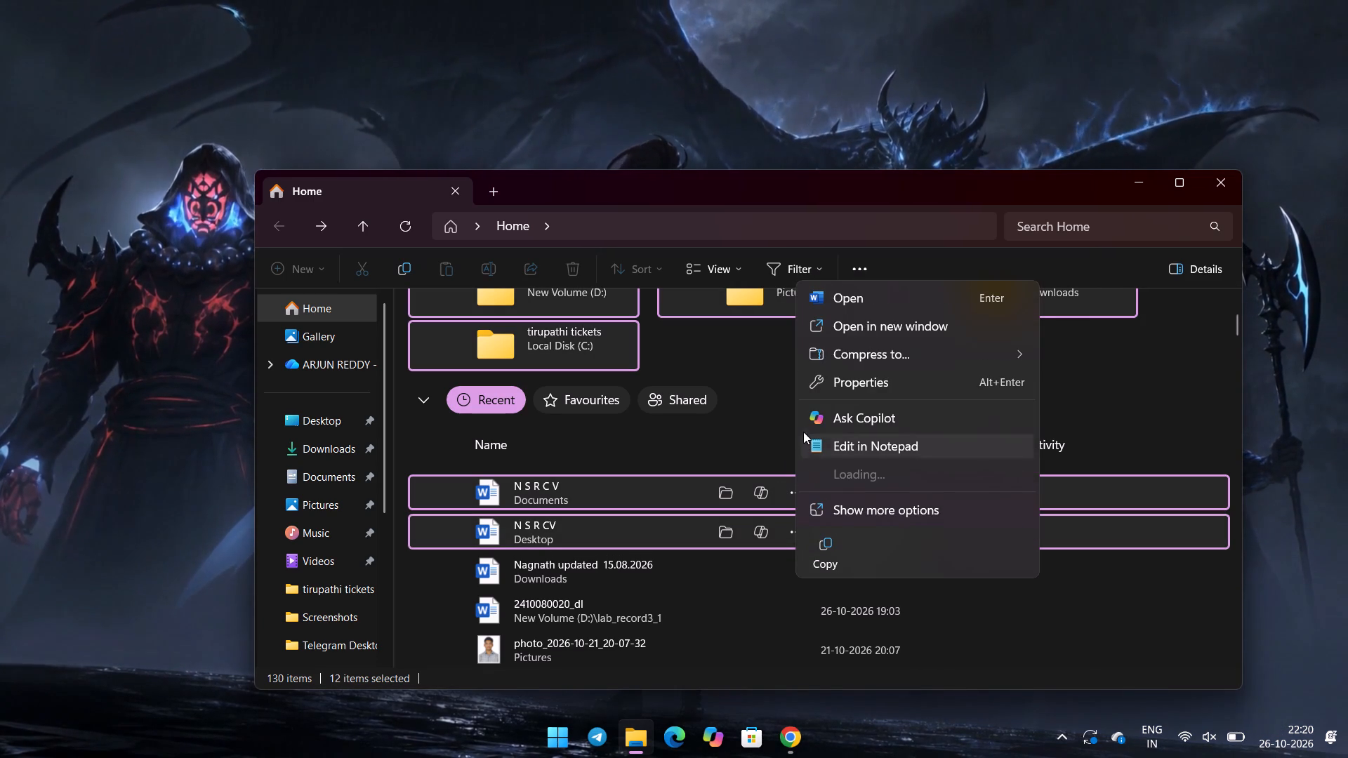
pyautogui.click(826, 542)
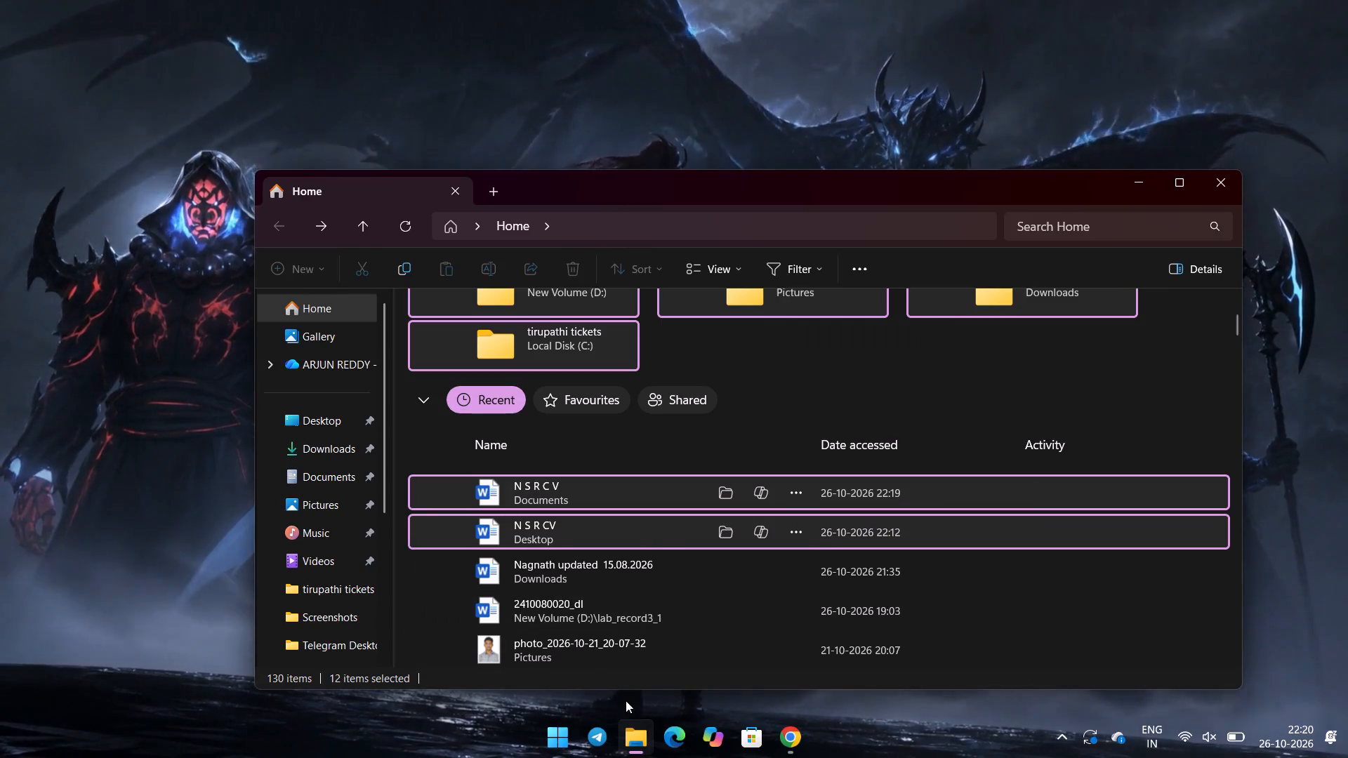
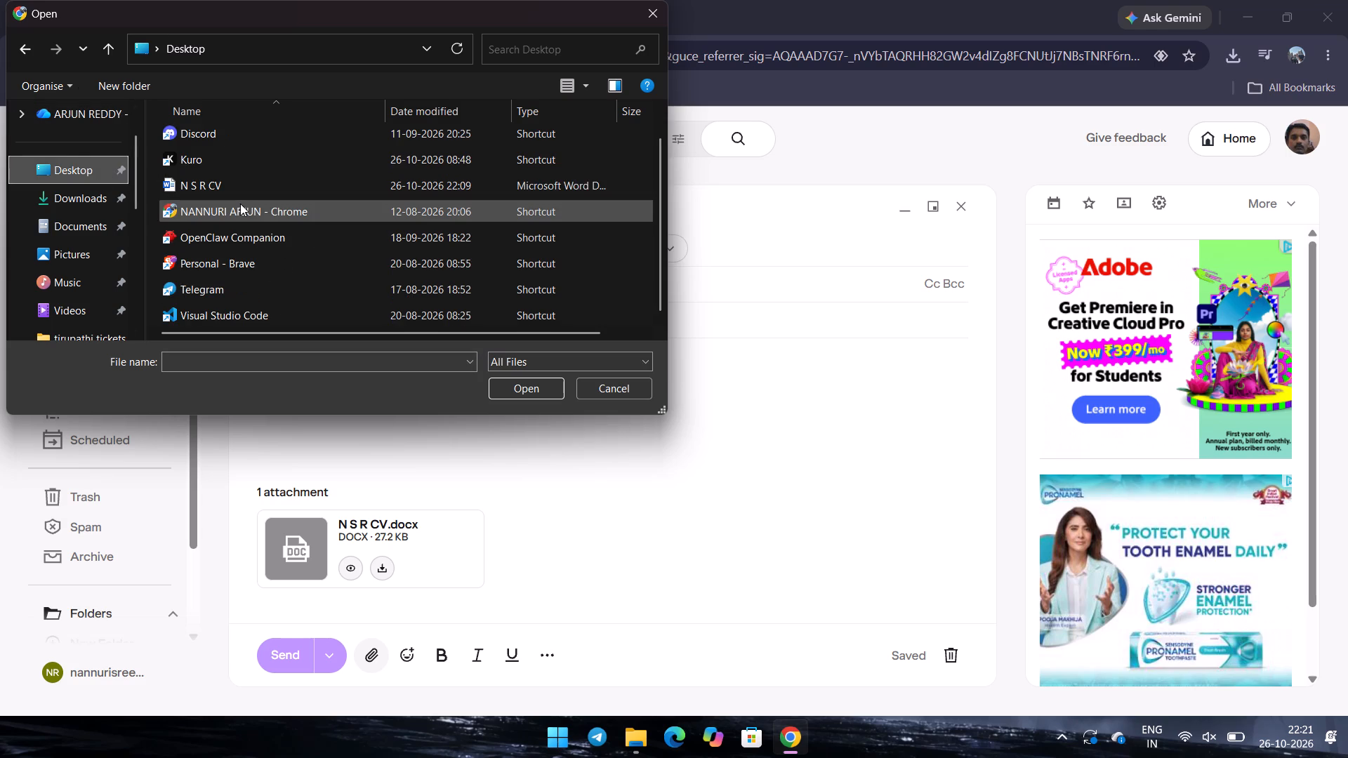
# Look through the Desktop files in the attachment dialog for the CV document to add to the email draft.
pyautogui.scroll(-4, 240, 204)
pyautogui.scroll(5, 240, 204)
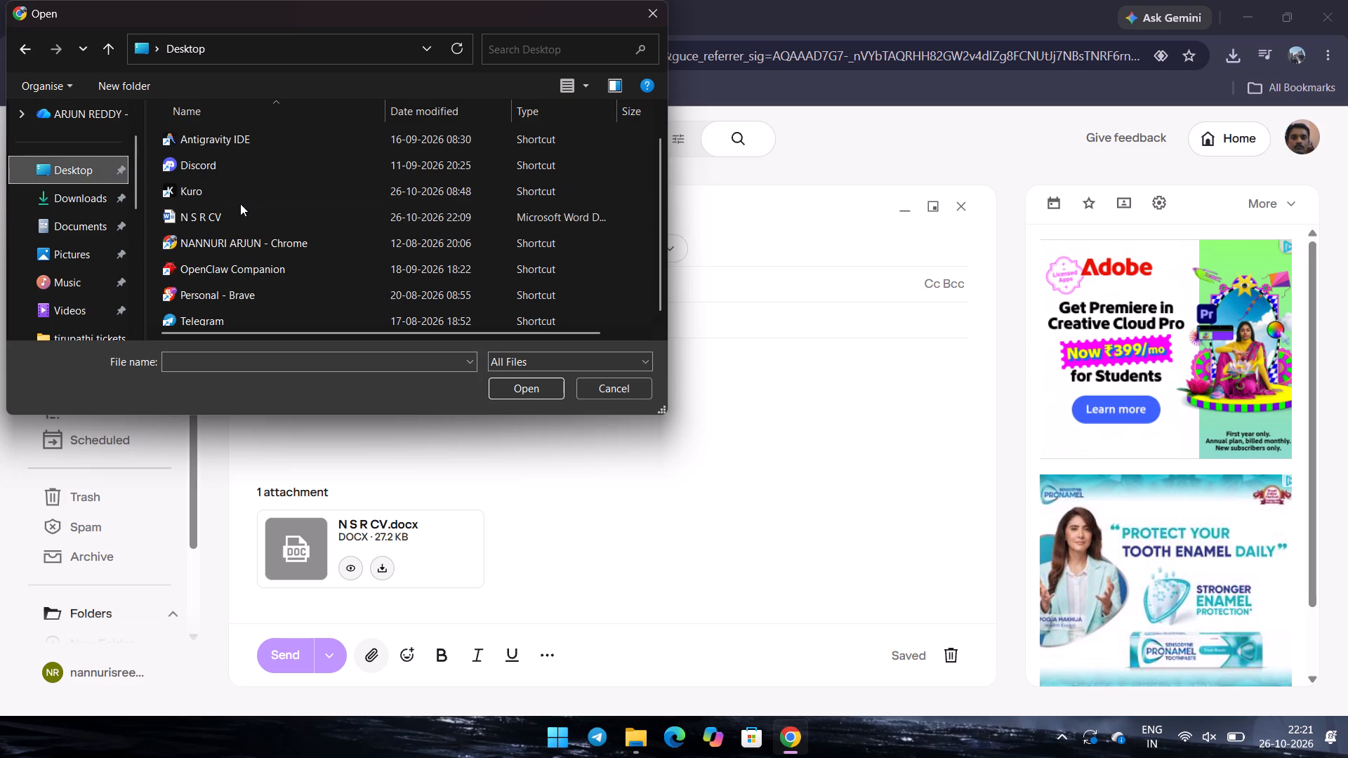
pyautogui.scroll(-3, 225, 247)
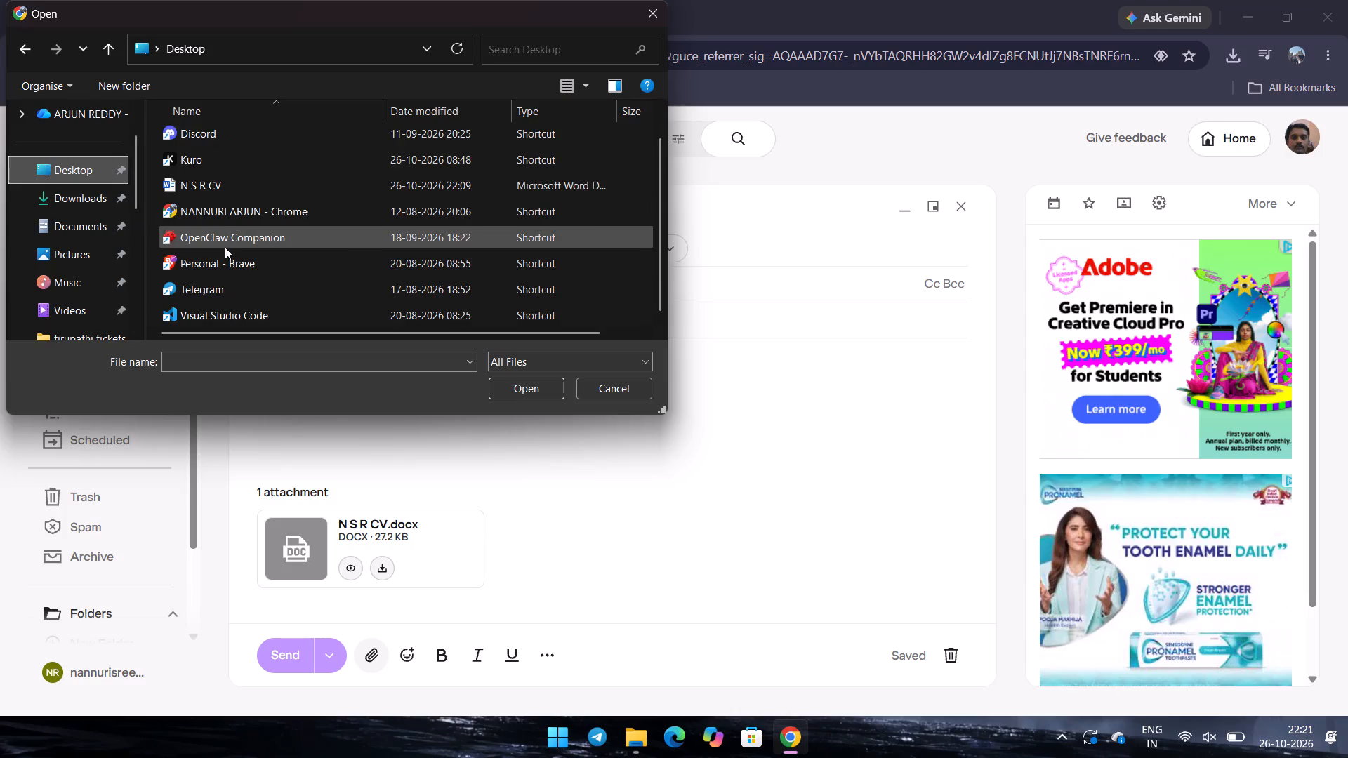
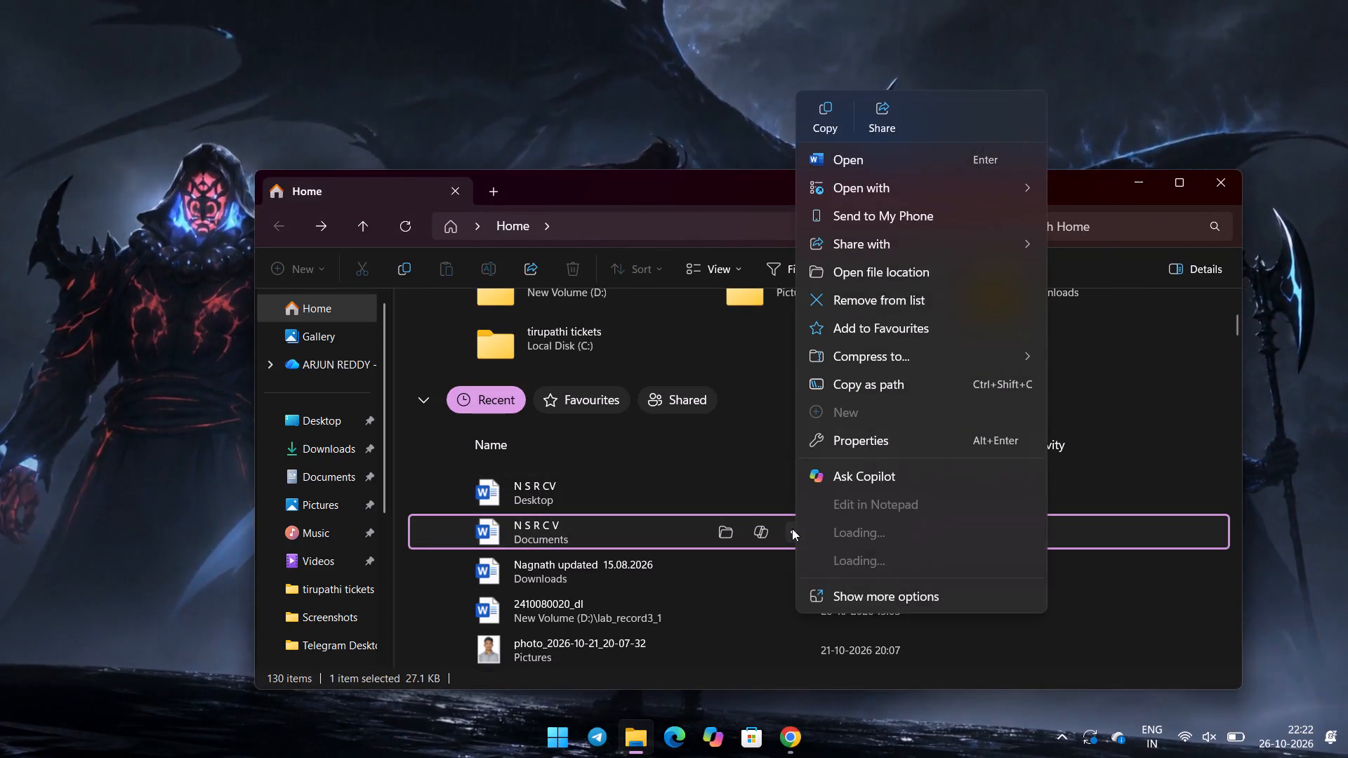
# Copy the recent Word document "N S R C V" stored in Documents.
pyautogui.click(828, 117)
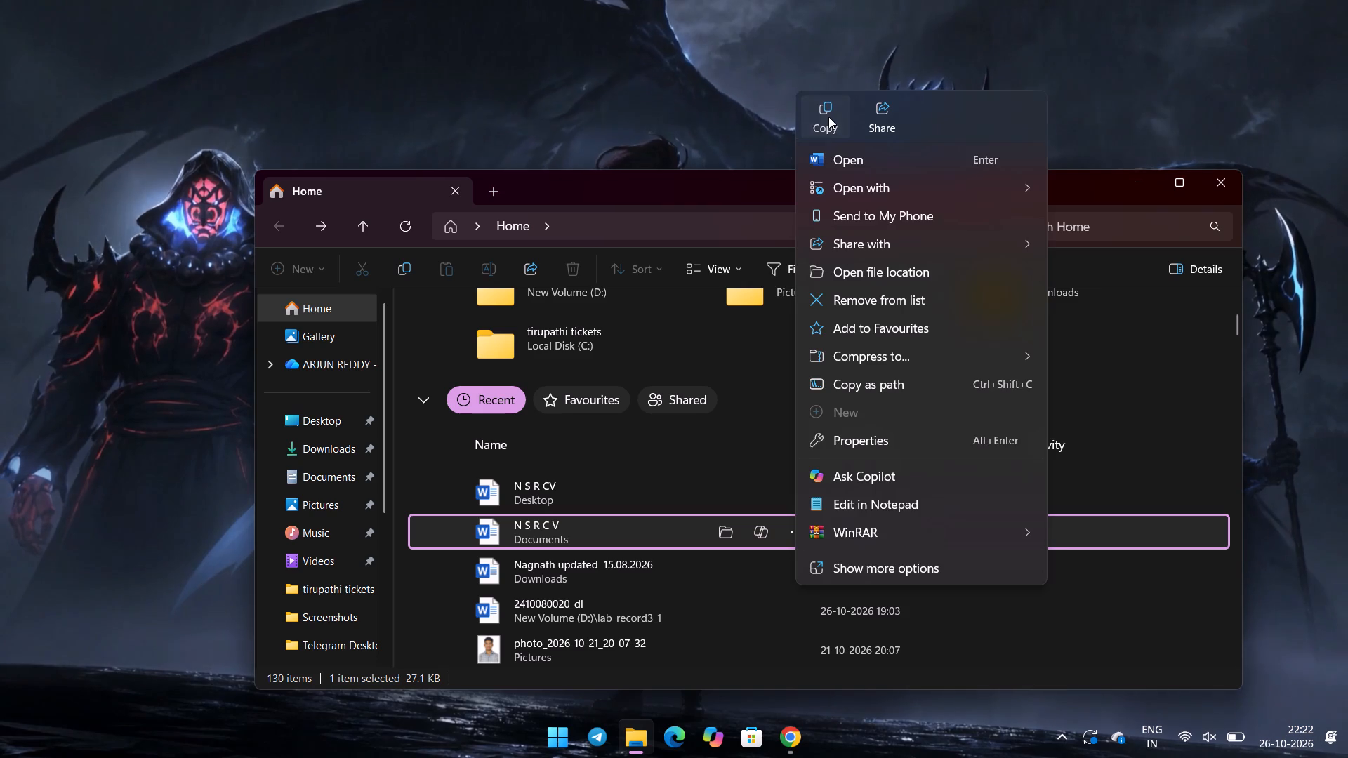
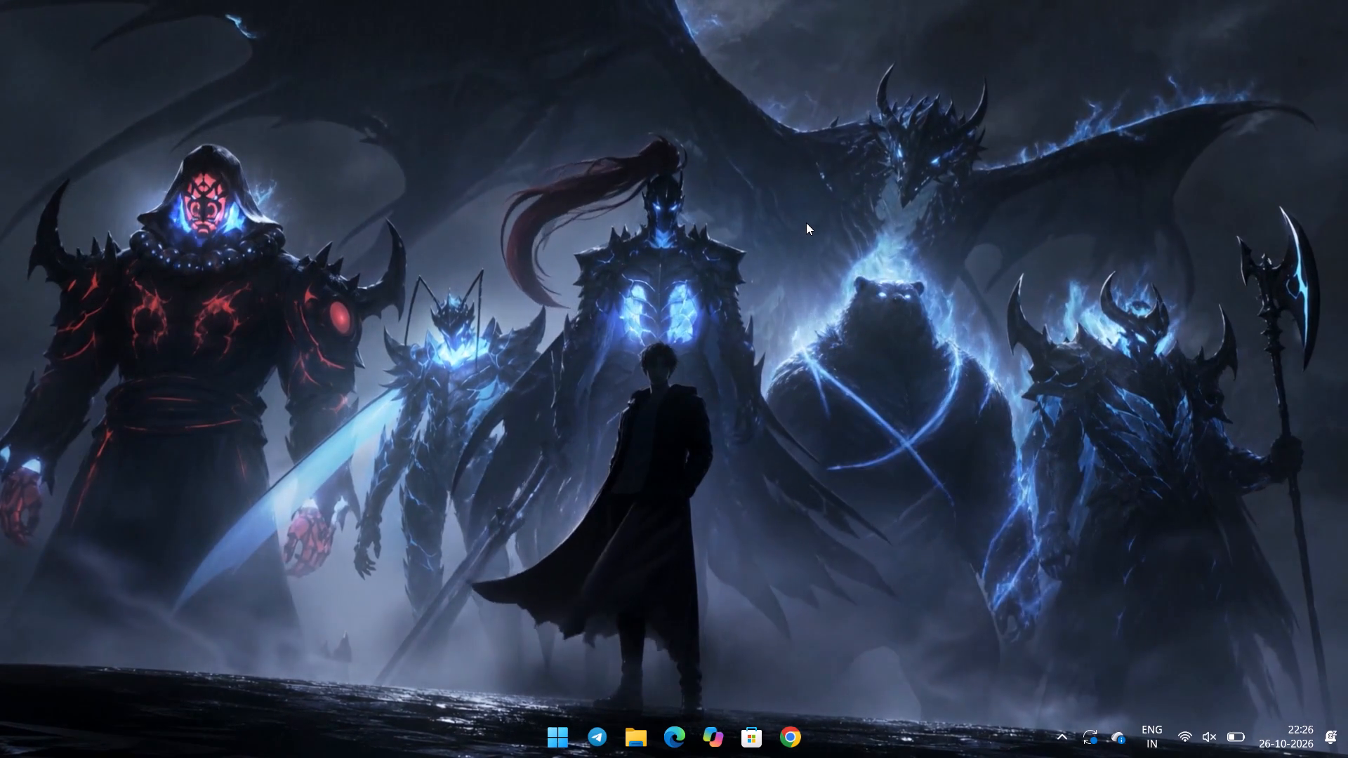
# Open Chrome with the orange N klh.edu.in school profile and go to the CP Tracker site at cpt.mentorpick.com.
pyautogui.click(777, 714)
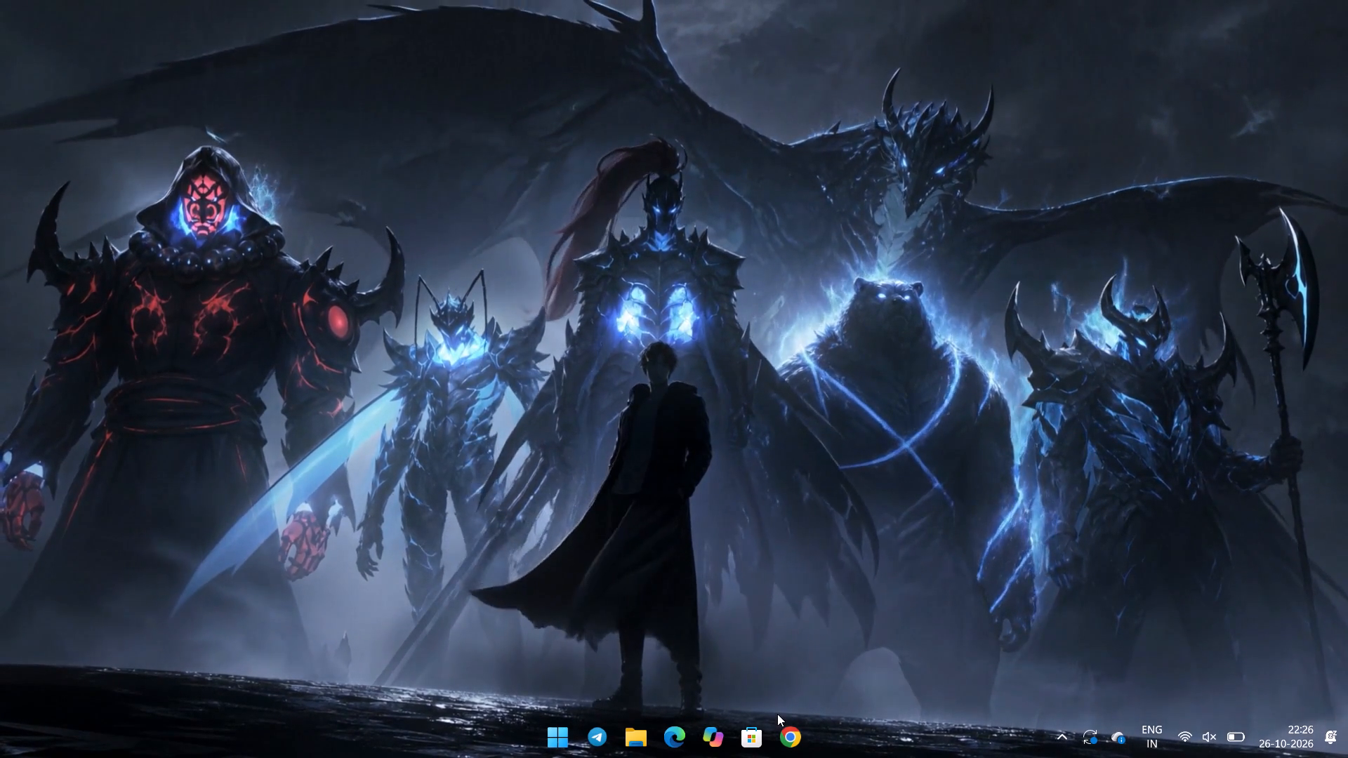
pyautogui.click(800, 757)
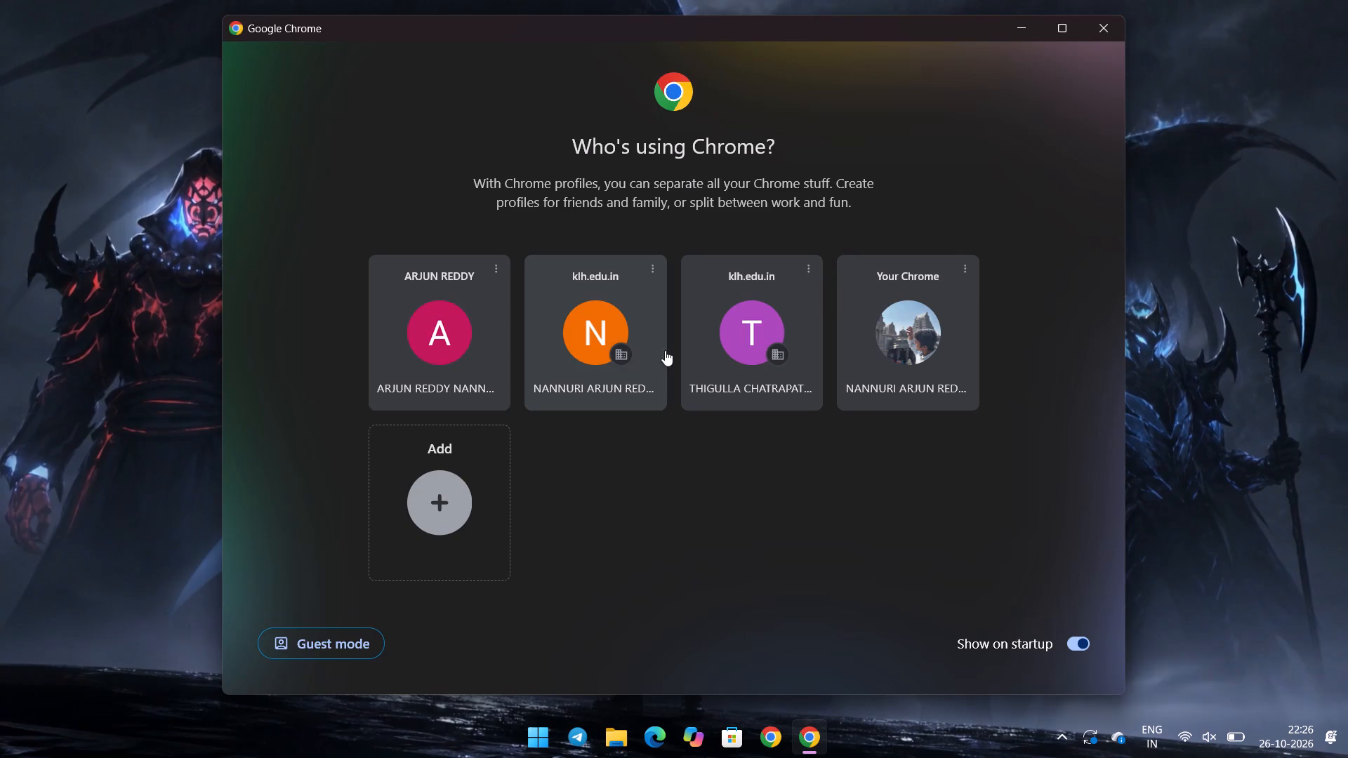
pyautogui.click(665, 350)
pyautogui.click(517, 50)
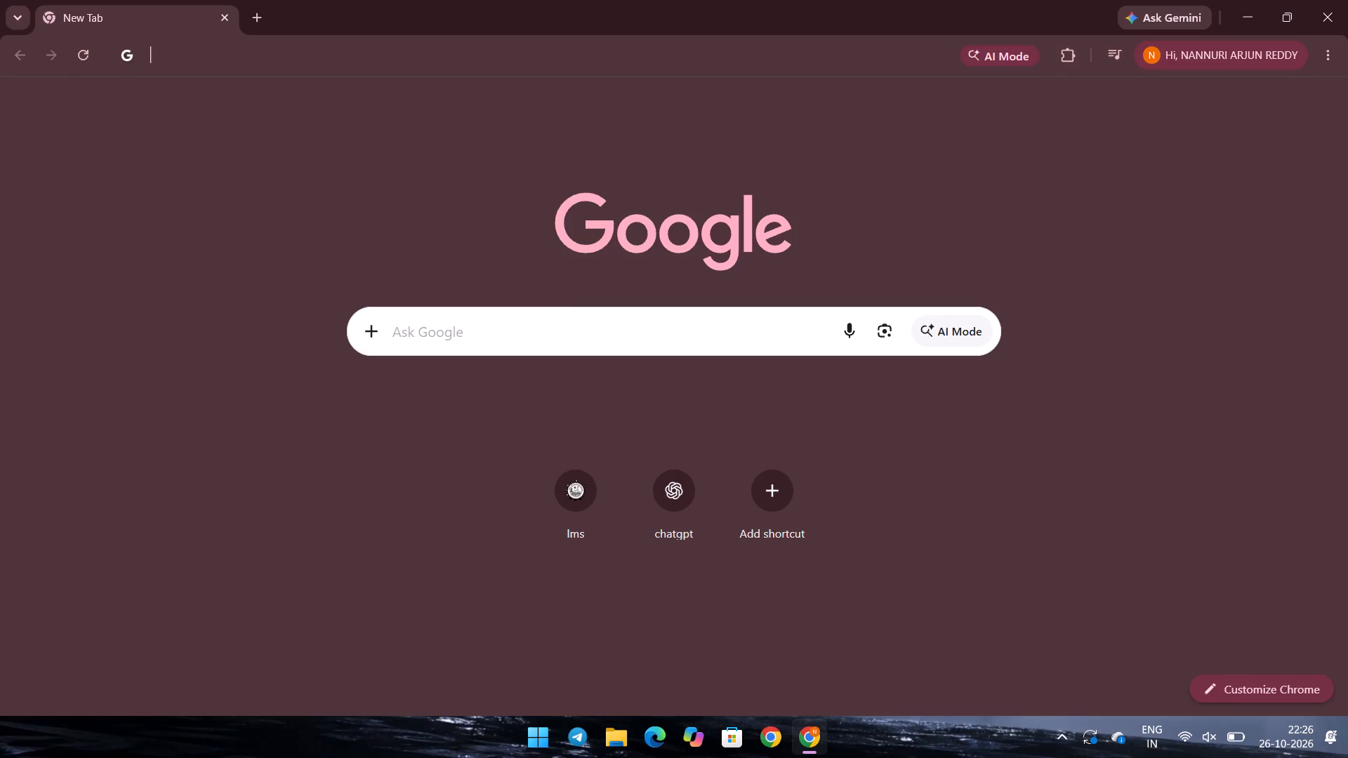
pyautogui.write('cpt')
pyautogui.press('Return')
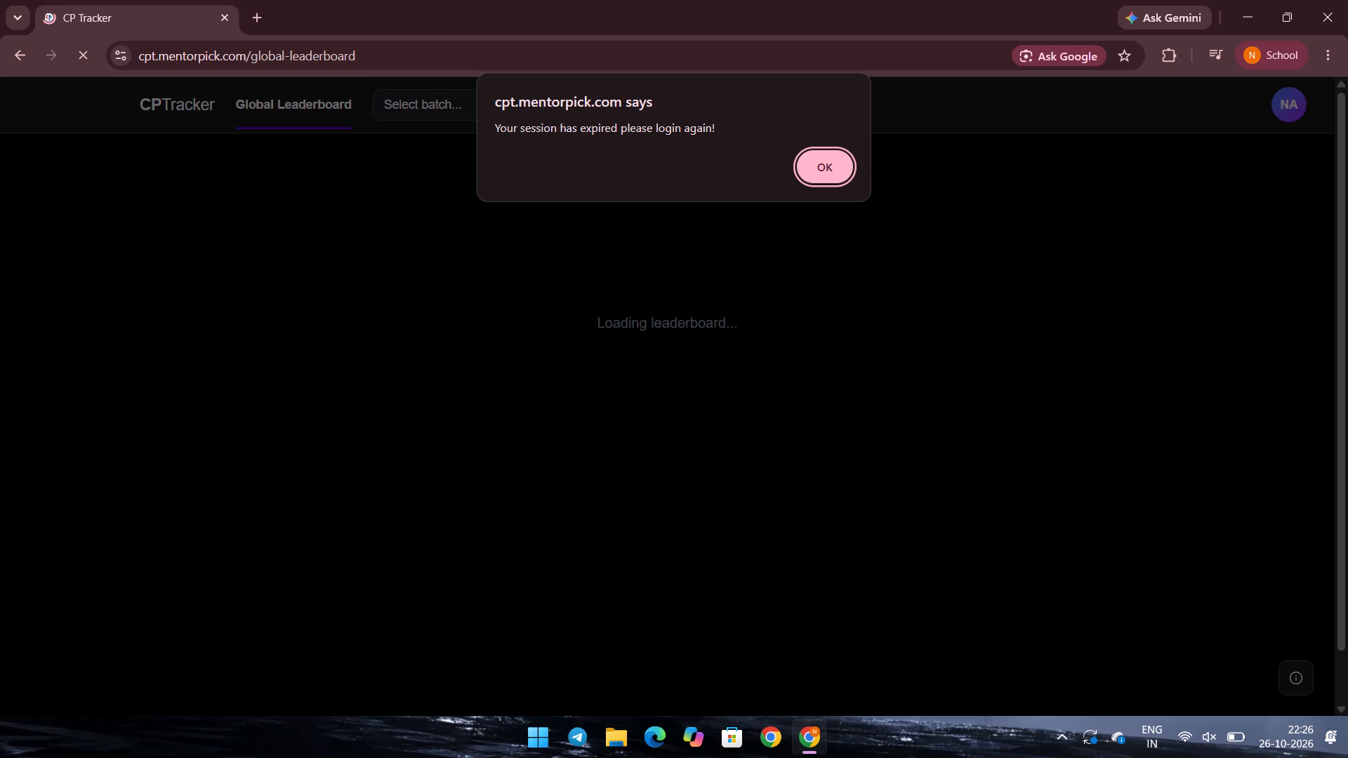
# Dismiss the session-expired alerts and sign in to CP Tracker with the suggested school Google account.
pyautogui.click(819, 164)
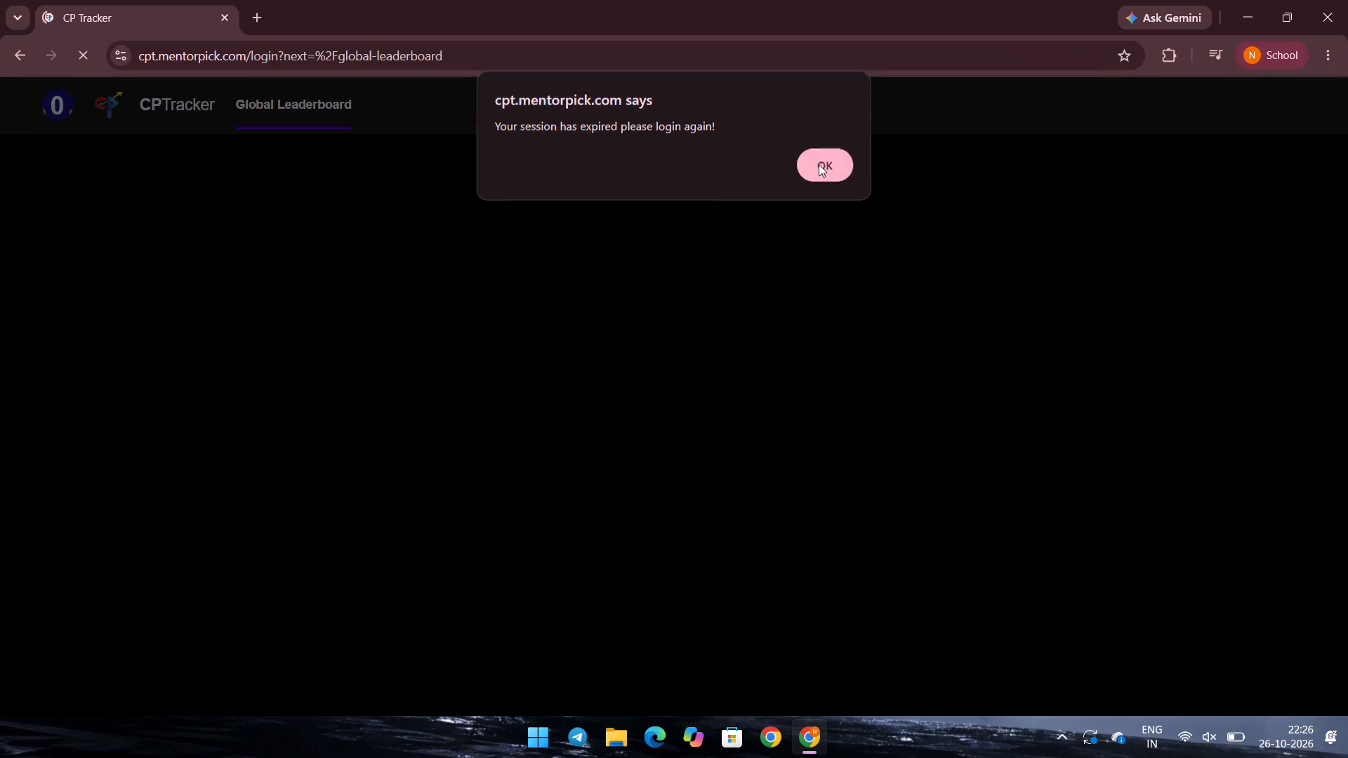
pyautogui.click(821, 169)
pyautogui.click(821, 169)
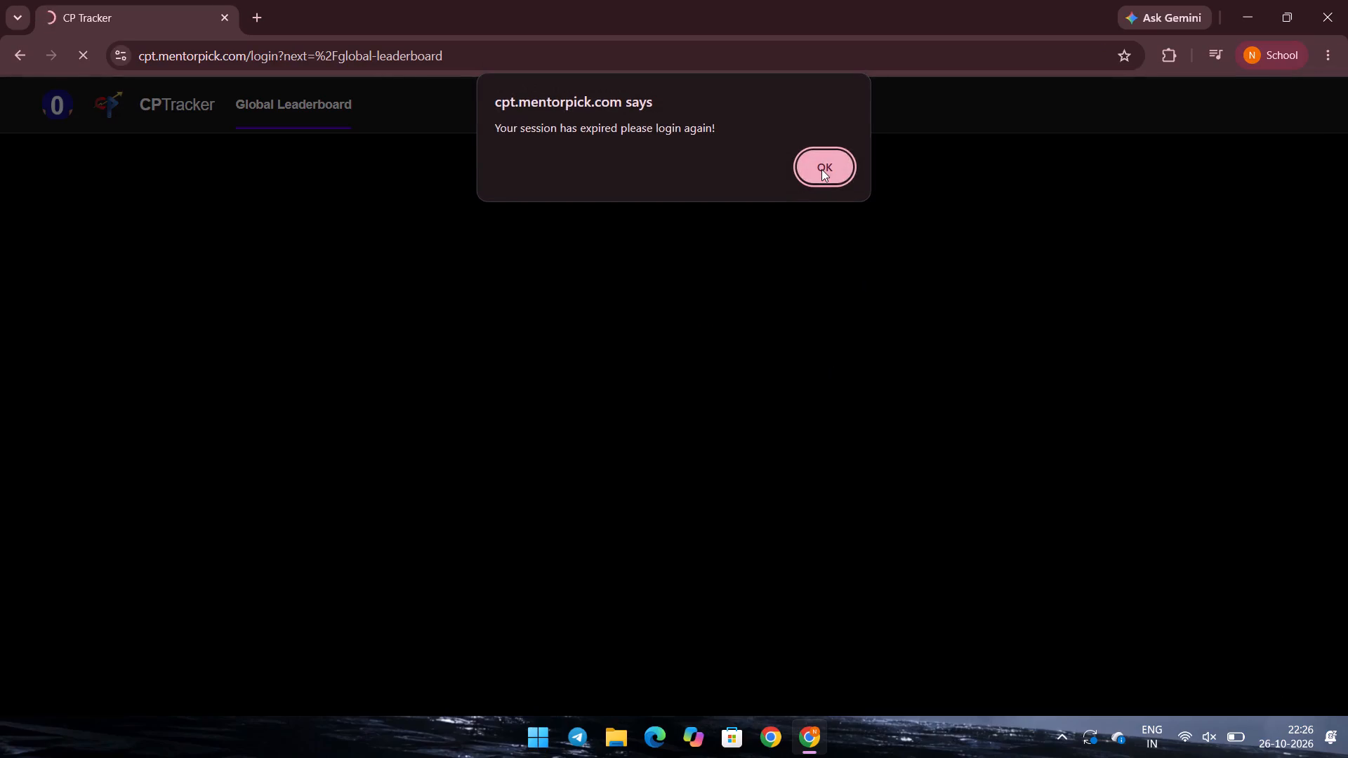
pyautogui.click(630, 498)
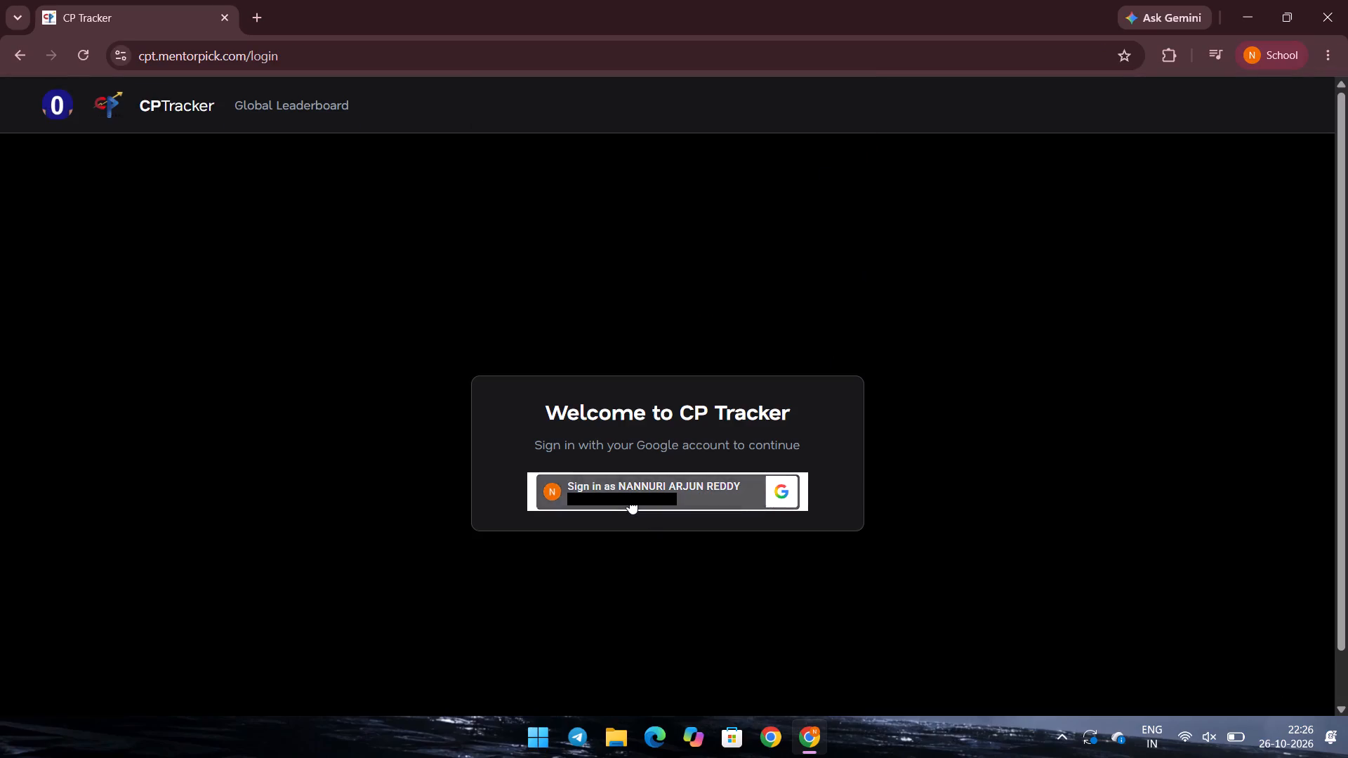